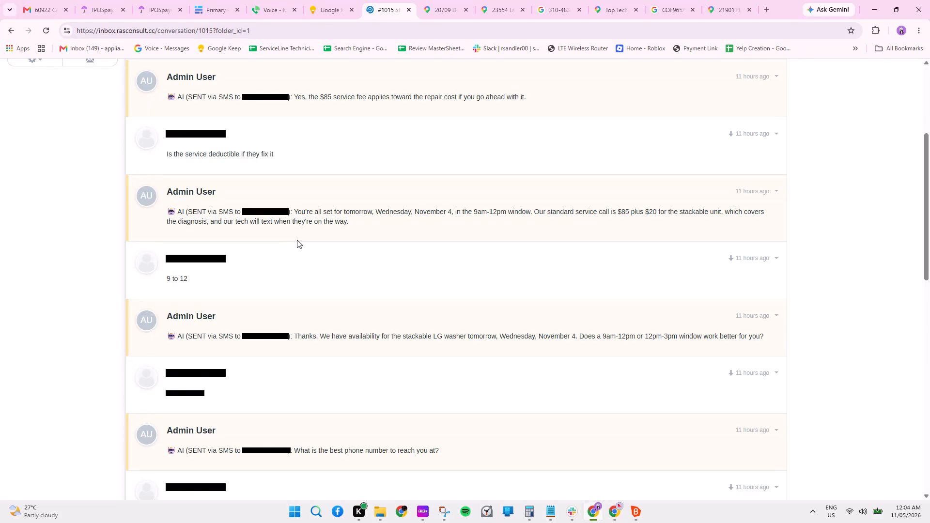
# Read through the North Hollywood Appliance Repair SMS conversation to review the customer's washer issue, address and appointment details.
pyautogui.scroll(1, 297, 240)
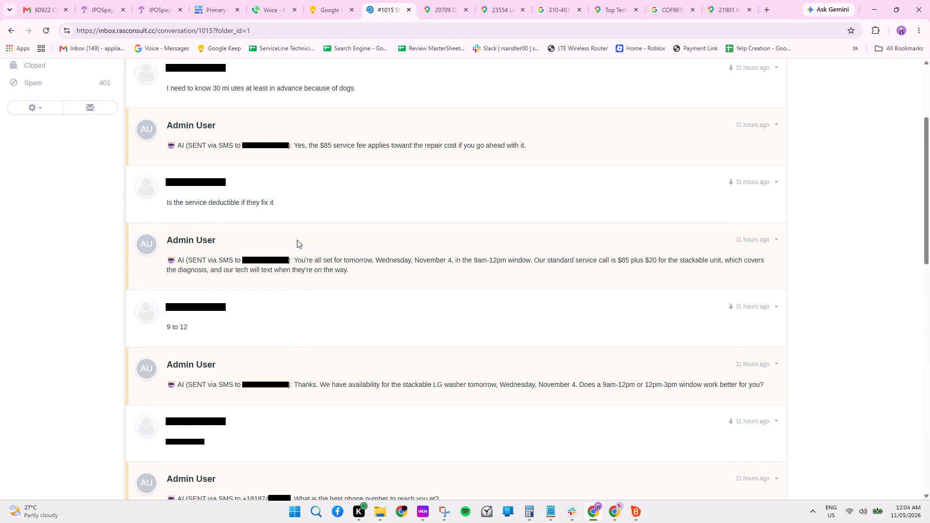
pyautogui.scroll(2, 297, 240)
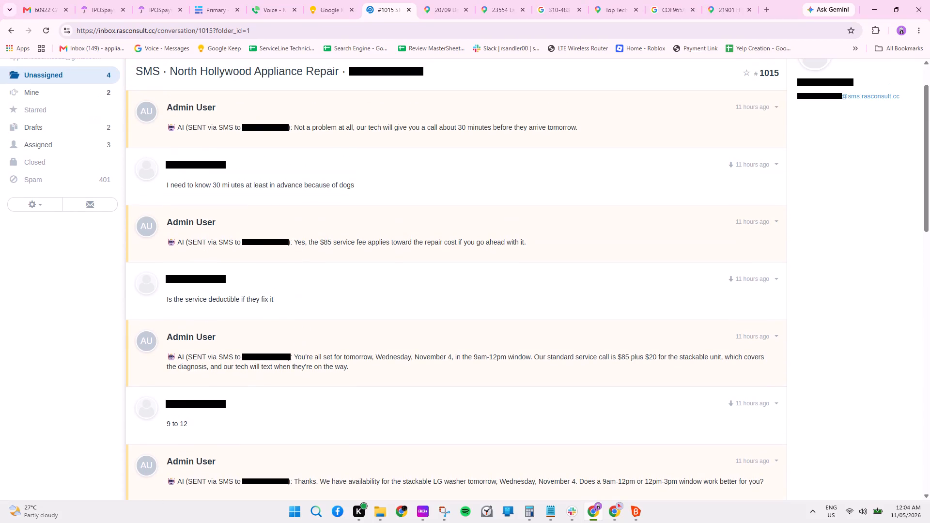
pyautogui.scroll(1, 405, 253)
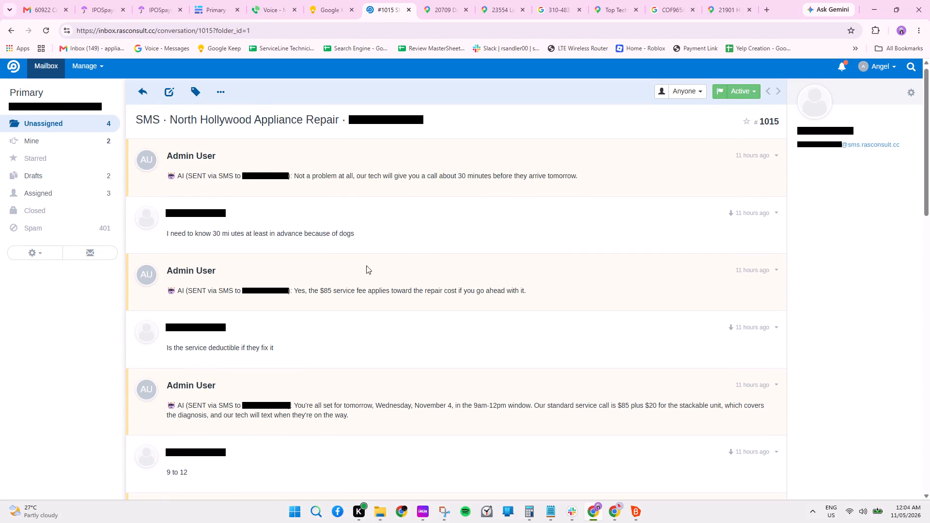
pyautogui.scroll(-5, 417, 315)
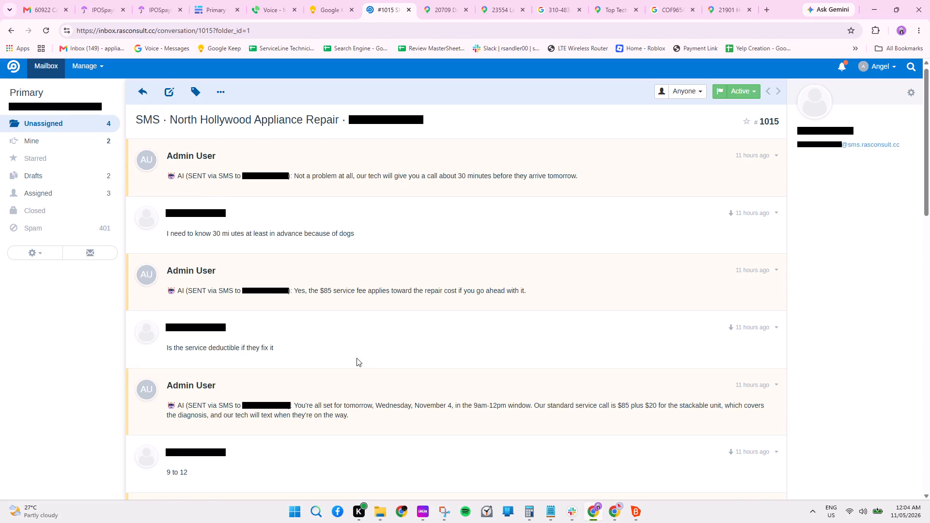
pyautogui.scroll(-14, 330, 370)
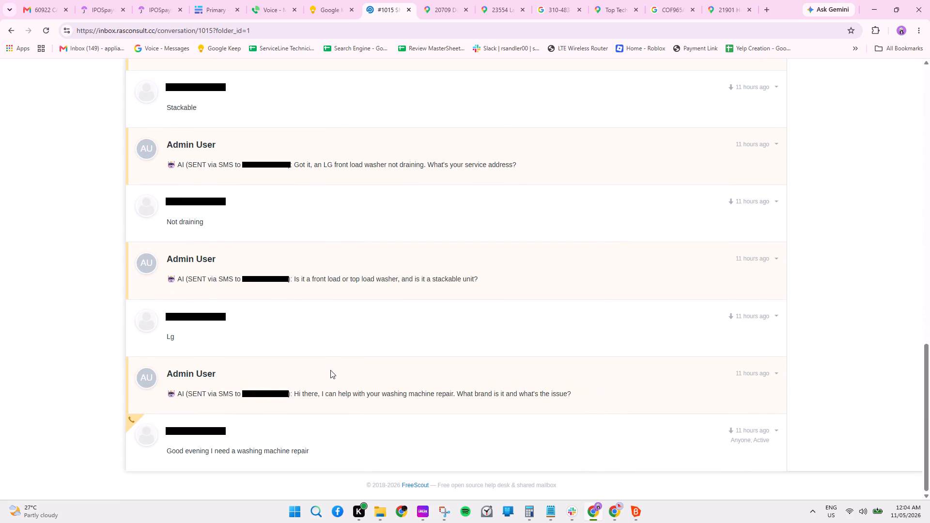
pyautogui.scroll(10, 330, 370)
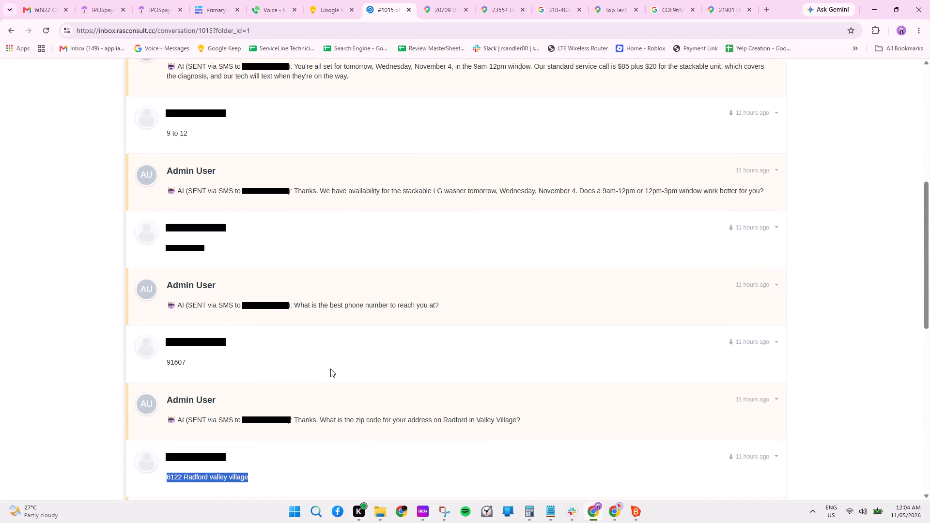
pyautogui.scroll(11, 330, 369)
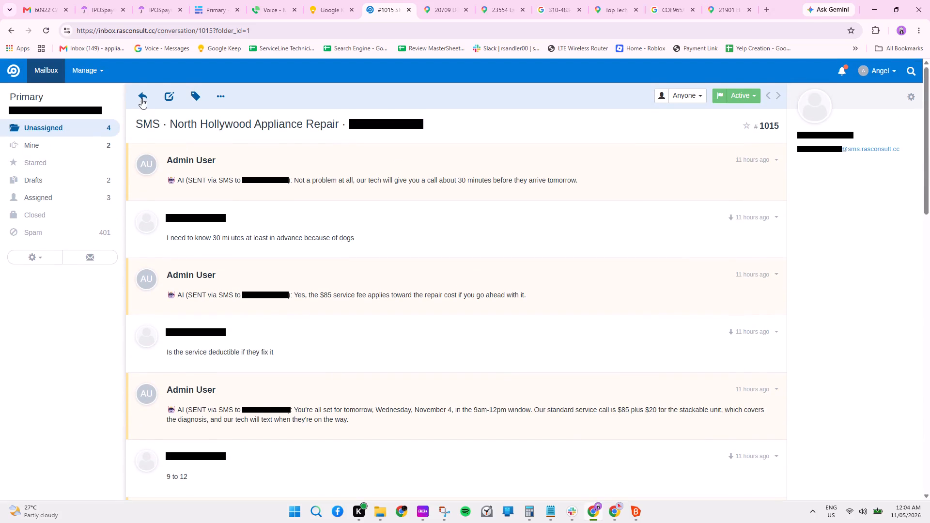
# Reply to the customer with "Hi, may I know the name of the contact person for todays appointment?" and send it.
pyautogui.click(139, 96)
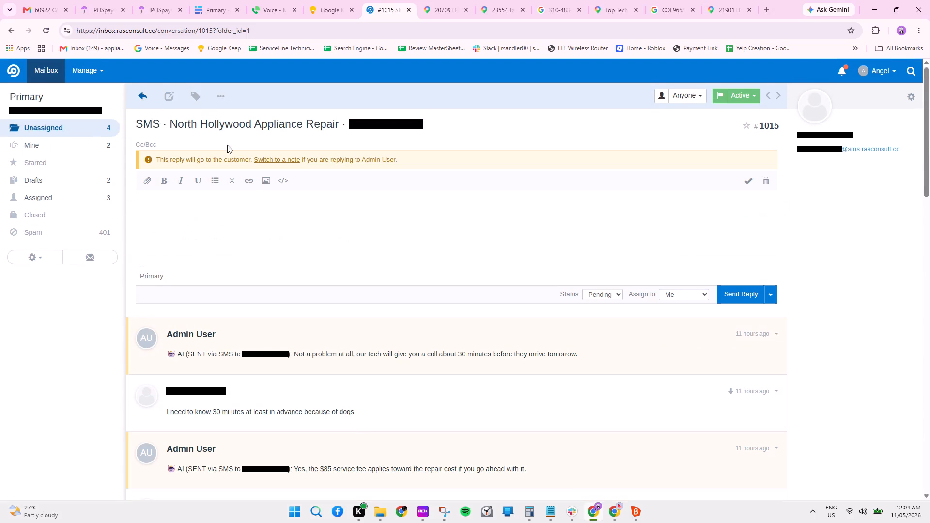
pyautogui.click(258, 211)
pyautogui.write('Hi w')
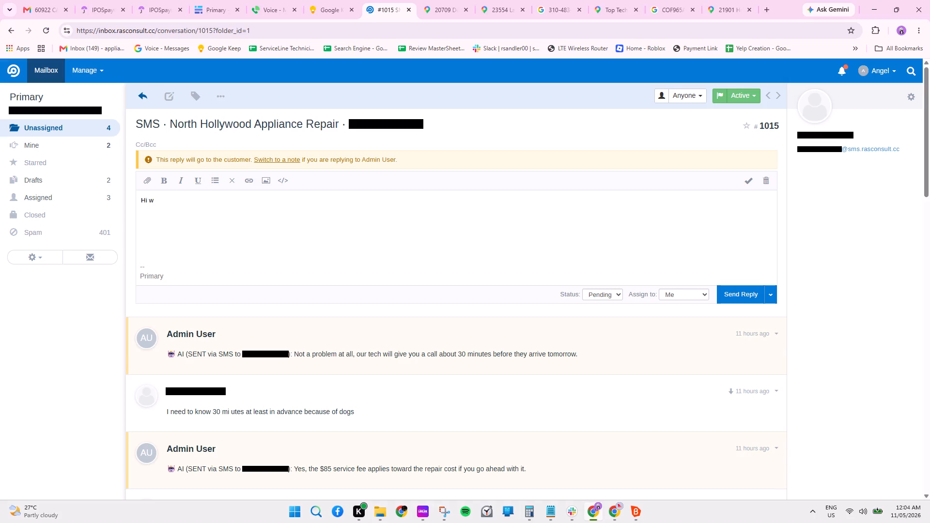
pyautogui.press('BackSpace')
pyautogui.press('BackSpace')
pyautogui.write(', may')
pyautogui.press('space')
pyautogui.write('I know the name oif')
pyautogui.press('BackSpace')
pyautogui.press('BackSpace')
pyautogui.write('f the o')
pyautogui.press('BackSpace')
pyautogui.write('contact person for today')
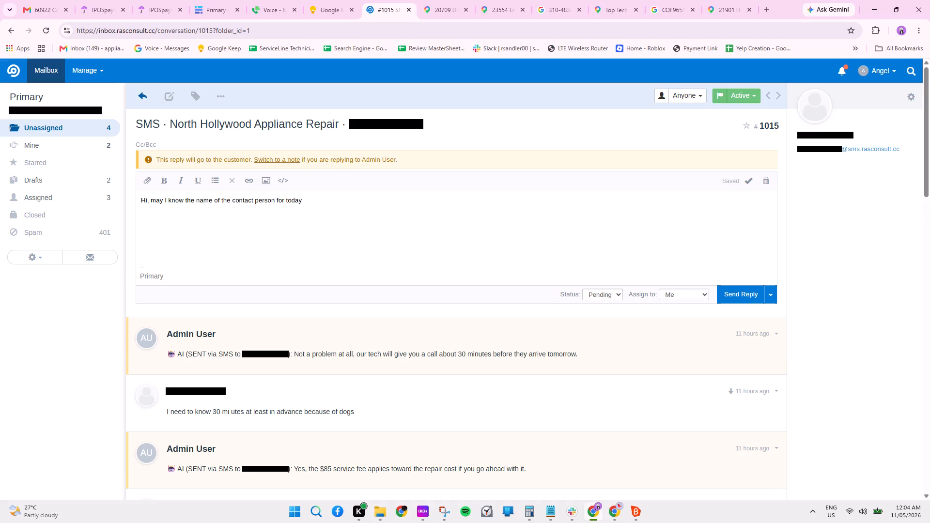
pyautogui.press('s')
pyautogui.press('space')
pyautogui.write('appointment')
pyautogui.hotkey('shift', '?')
pyautogui.click(733, 293)
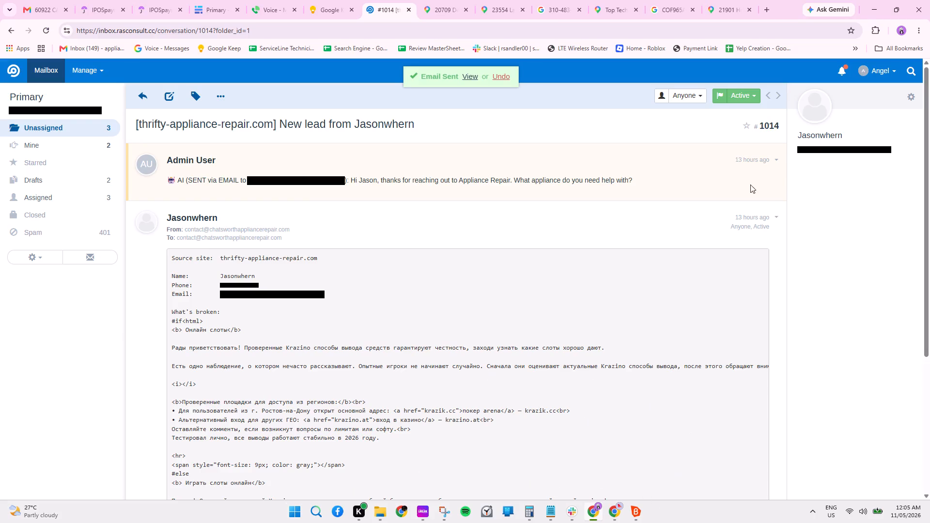
# Mark the two unassigned thrifty-appliance-repair.com new-lead conversations, 1014 and 1012, as Spam.
pyautogui.click(745, 90)
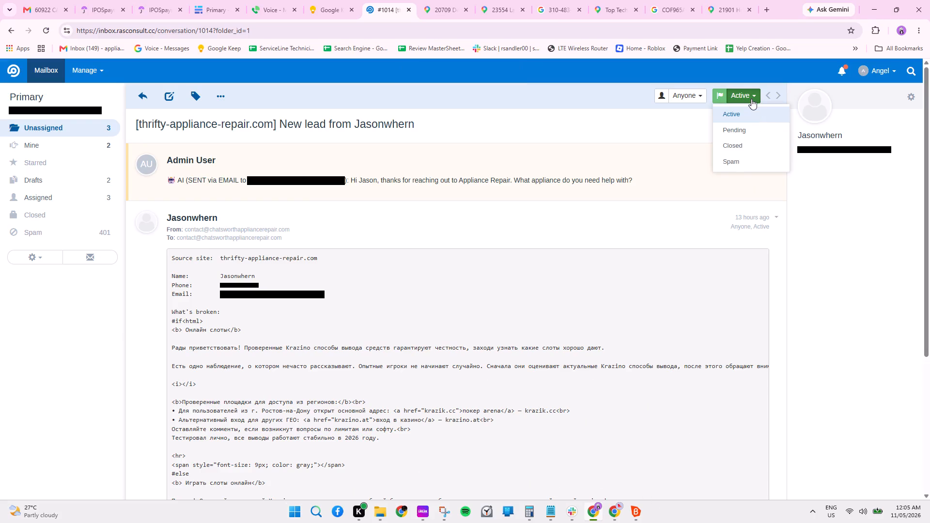
pyautogui.click(742, 158)
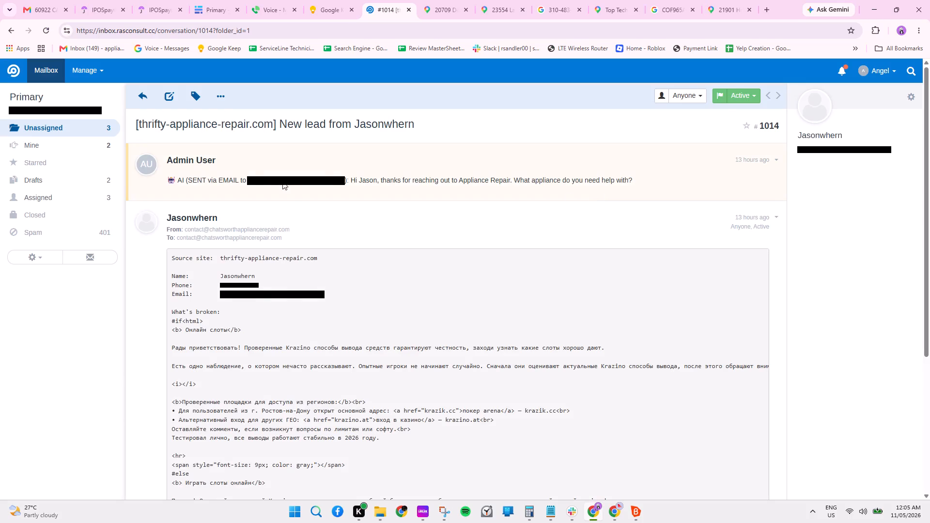
pyautogui.click(744, 93)
pyautogui.click(731, 159)
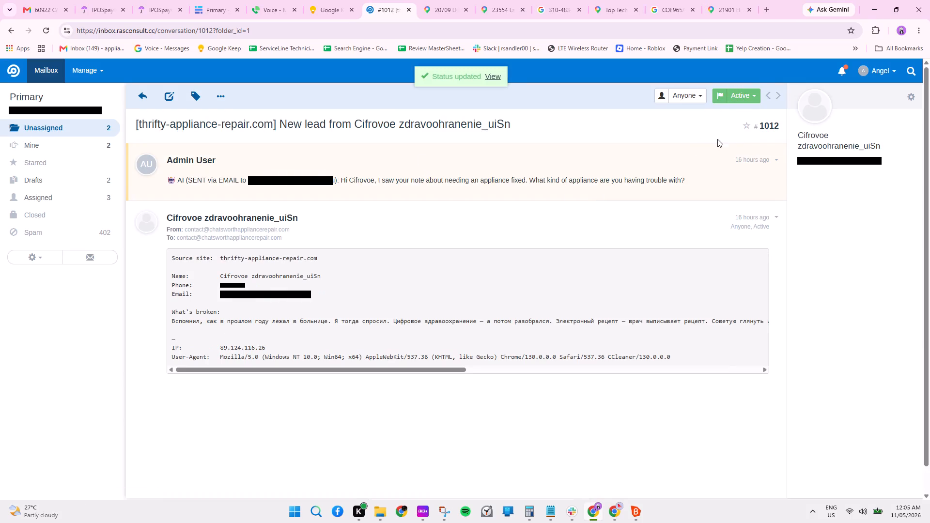
pyautogui.click(752, 98)
pyautogui.click(739, 163)
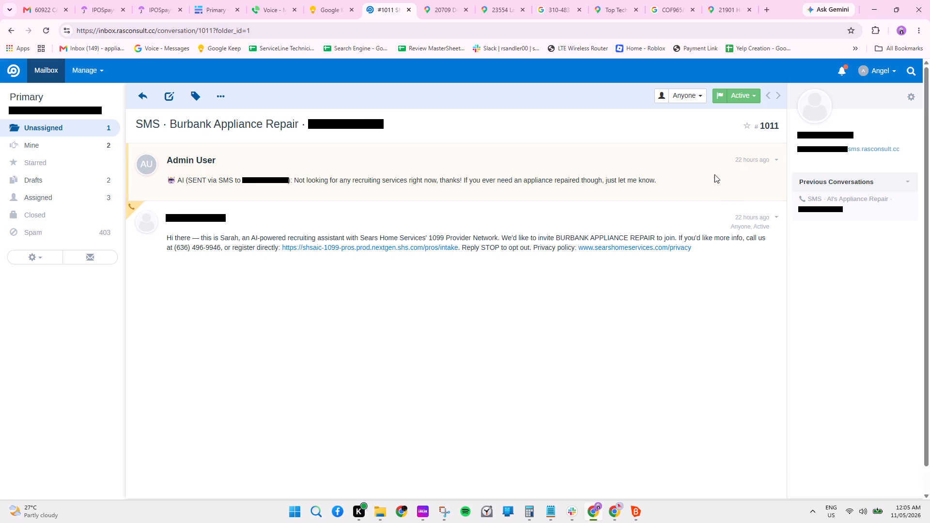
# Mark the Burbank Appliance Repair recruiting SMS, conversation 1011, as Spam.
pyautogui.click(752, 97)
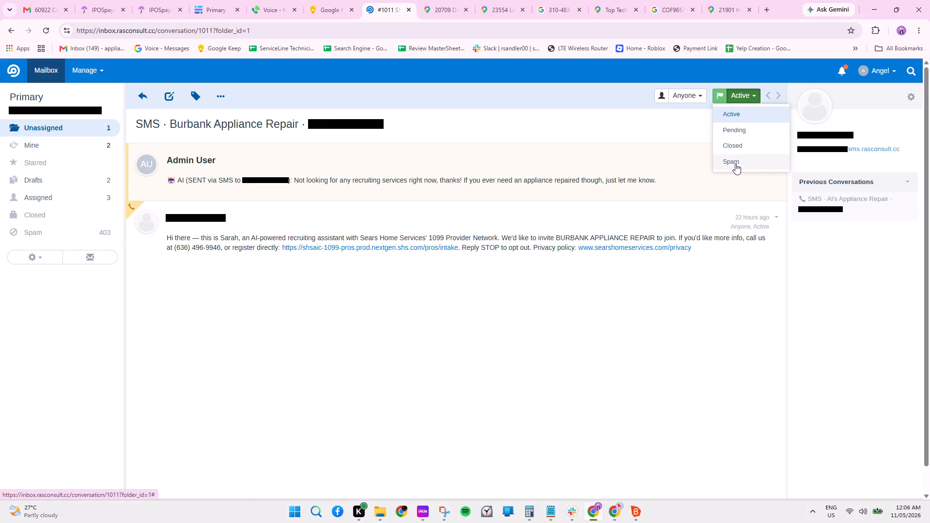
pyautogui.click(735, 164)
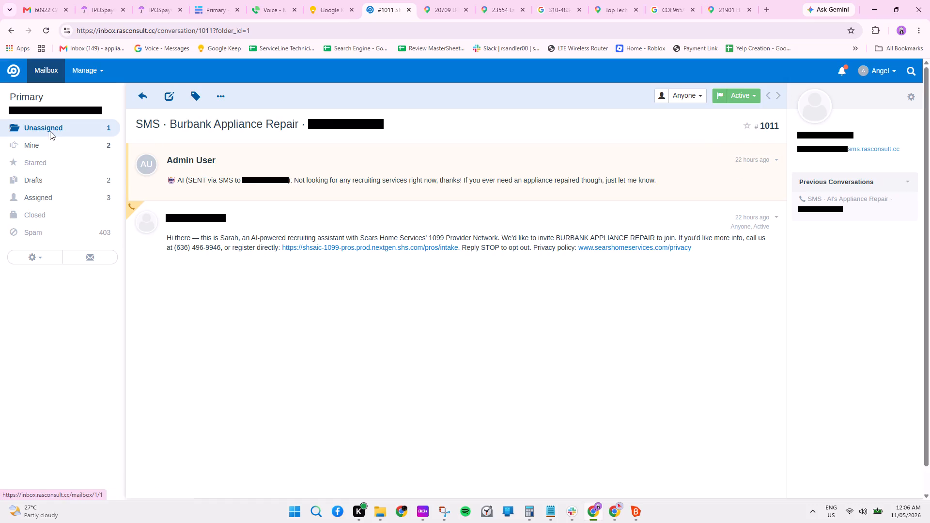
# Reopen North Hollywood conversation 1015 from the Mine folder and start a follow-up reply beginning "Can you also".
pyautogui.click(68, 148)
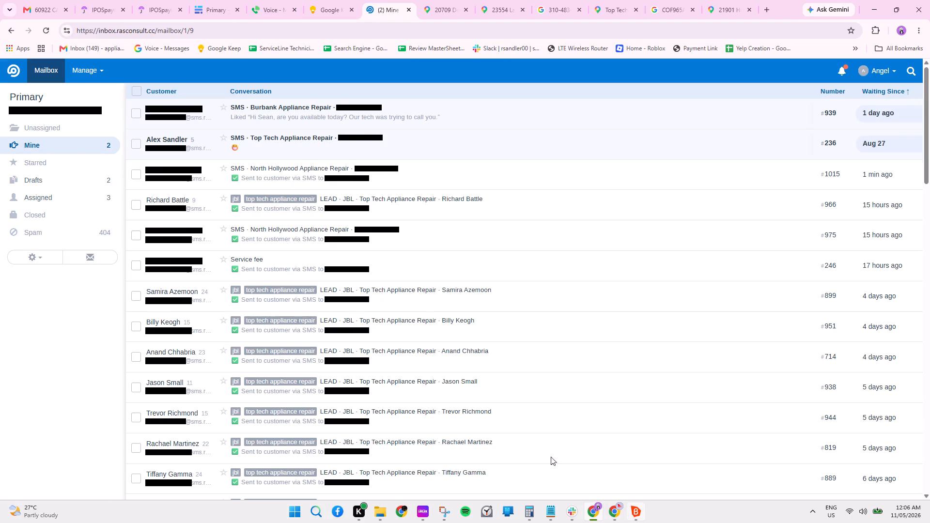
pyautogui.click(458, 178)
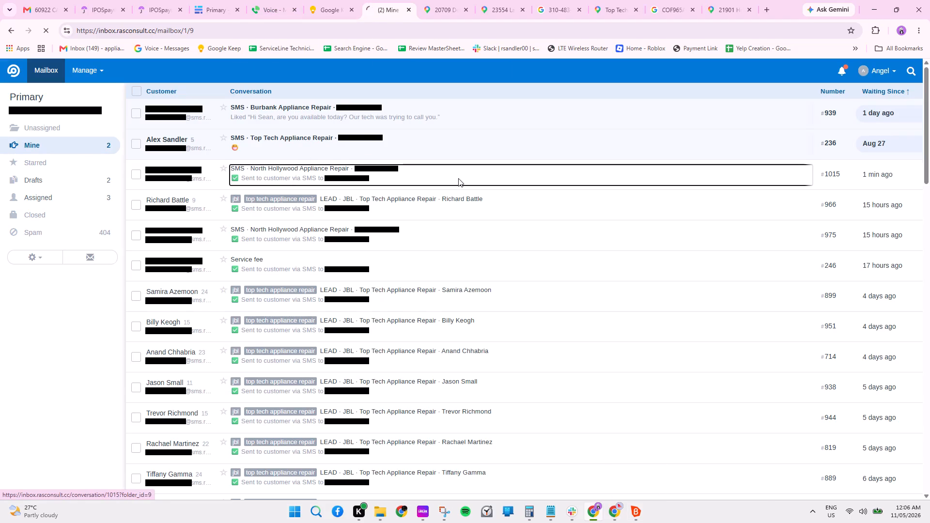
pyautogui.scroll(-2, 458, 181)
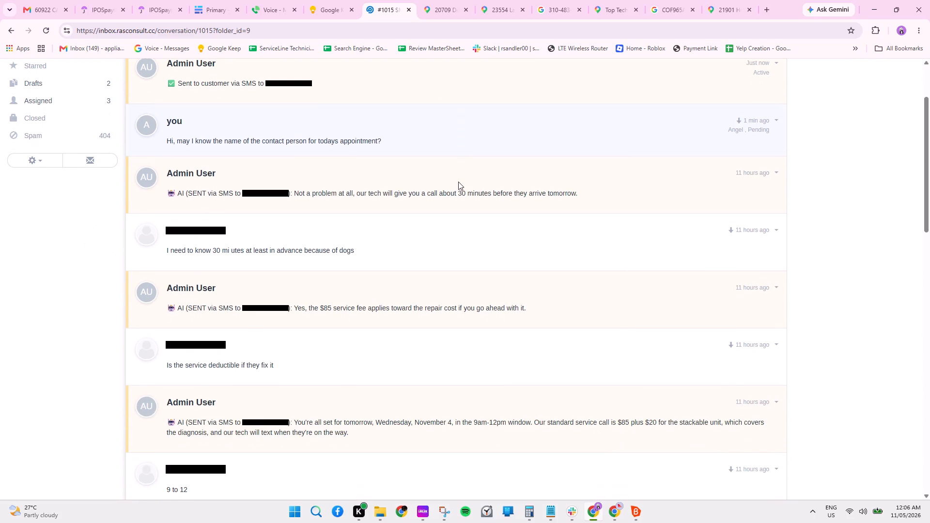
pyautogui.scroll(3, 458, 182)
pyautogui.click(142, 96)
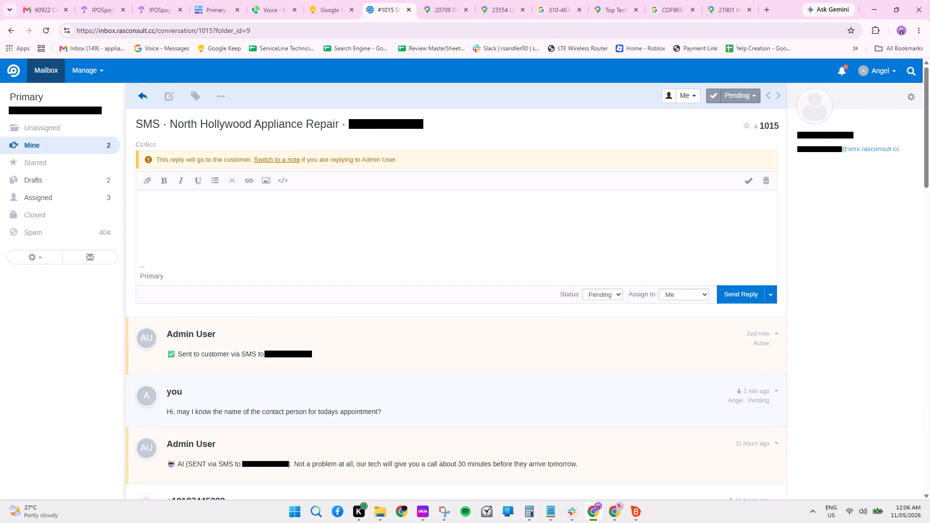
pyautogui.write('Can you also')
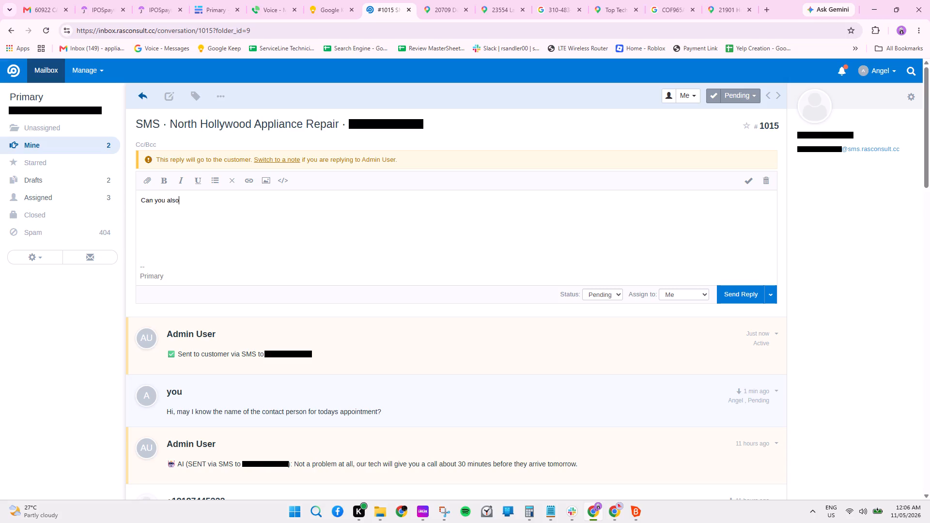
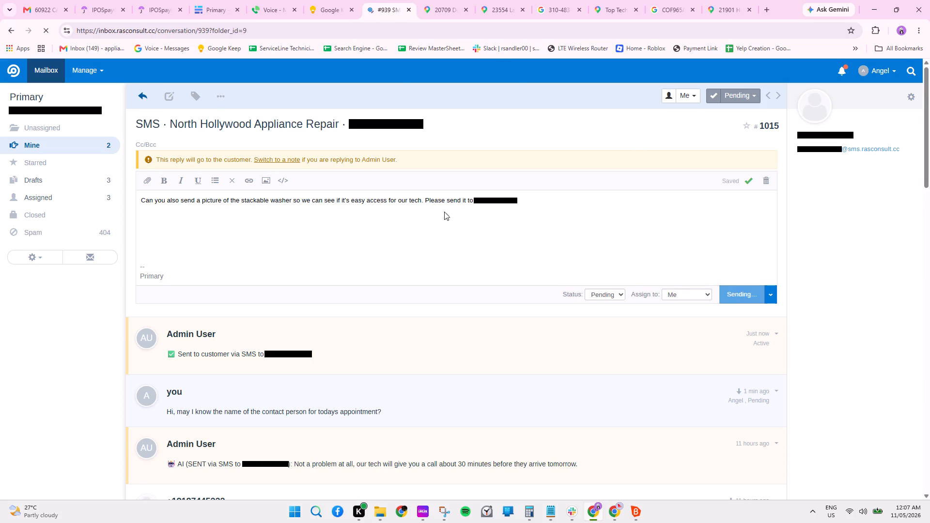
# Return to the Mine folder of the Primary mailbox.
pyautogui.click(96, 143)
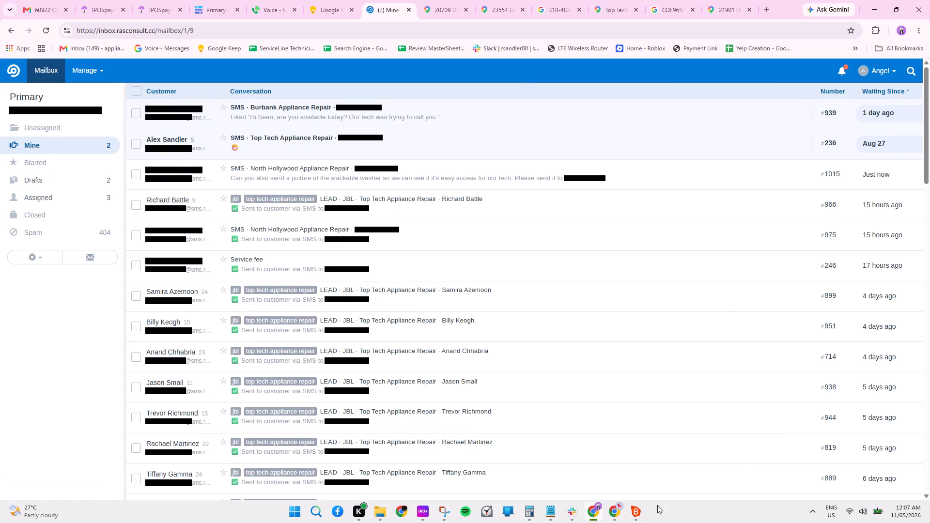
# Switch to Facebook, close one open chat, minimize the other after checking its messages, and reload the feed.
pyautogui.click(614, 513)
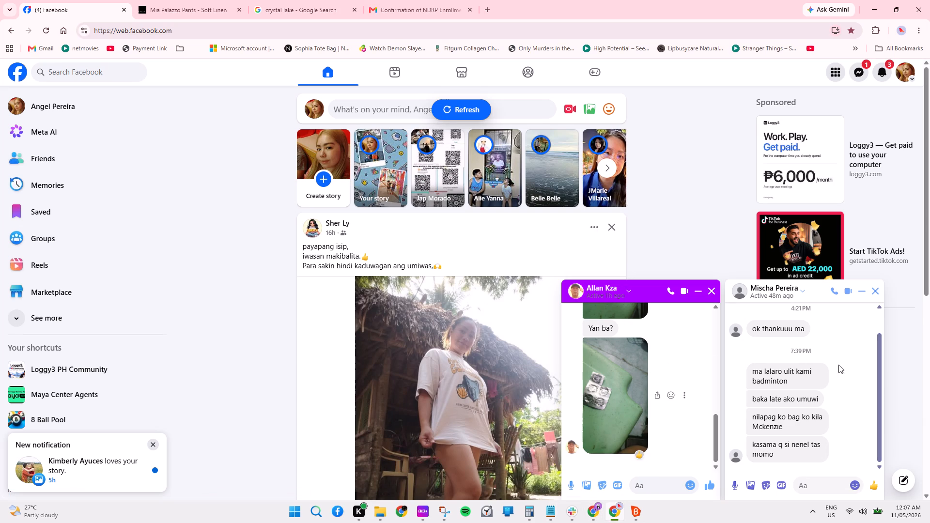
pyautogui.click(877, 292)
pyautogui.scroll(3, 789, 402)
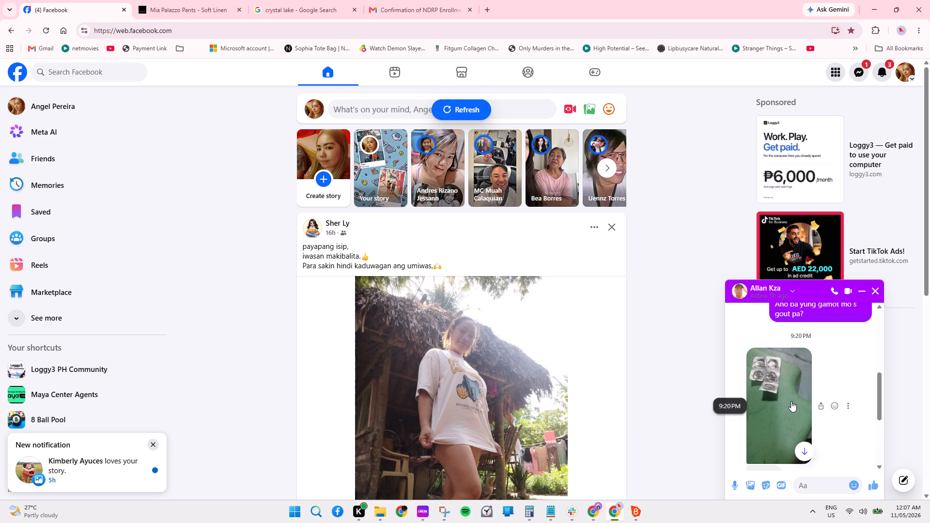
pyautogui.click(862, 289)
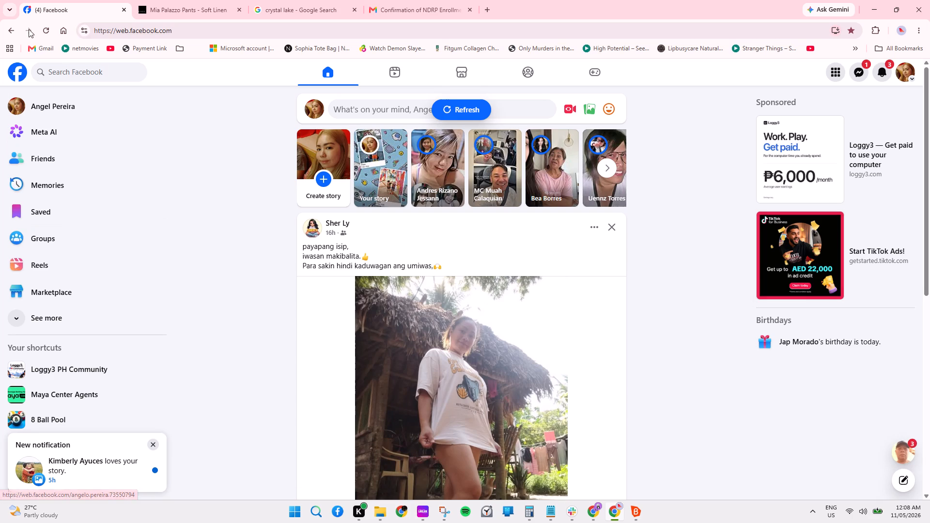
pyautogui.click(45, 28)
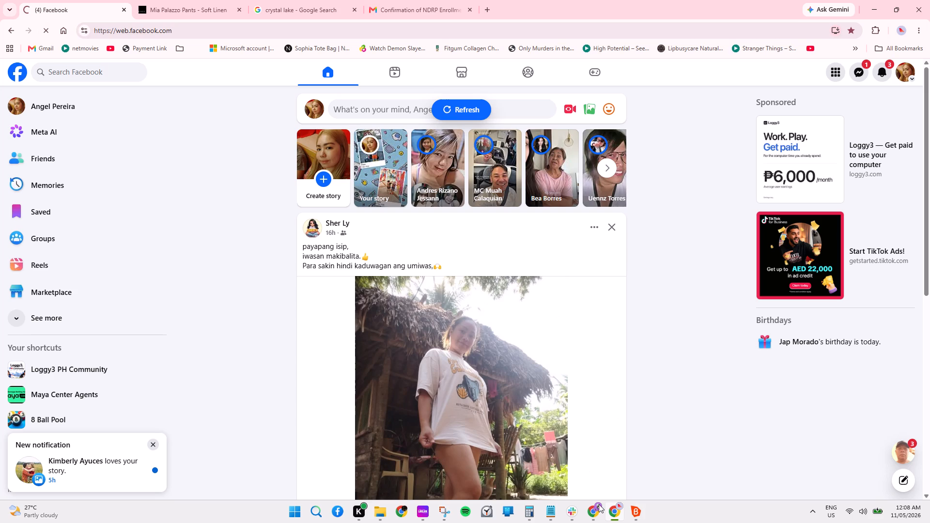
# Switch to the Baserow Call Log and examine the service date, service fee, time and business columns of the listed appointments.
pyautogui.click(592, 514)
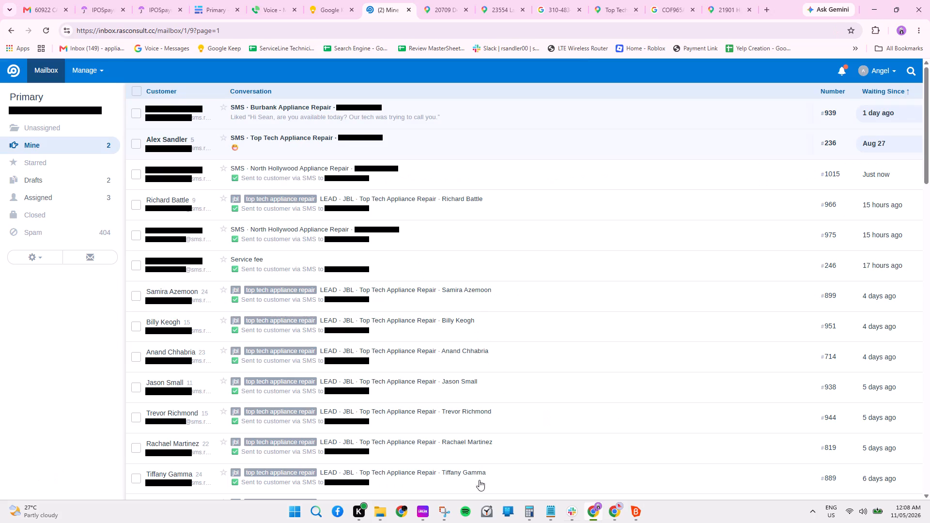
pyautogui.click(207, 9)
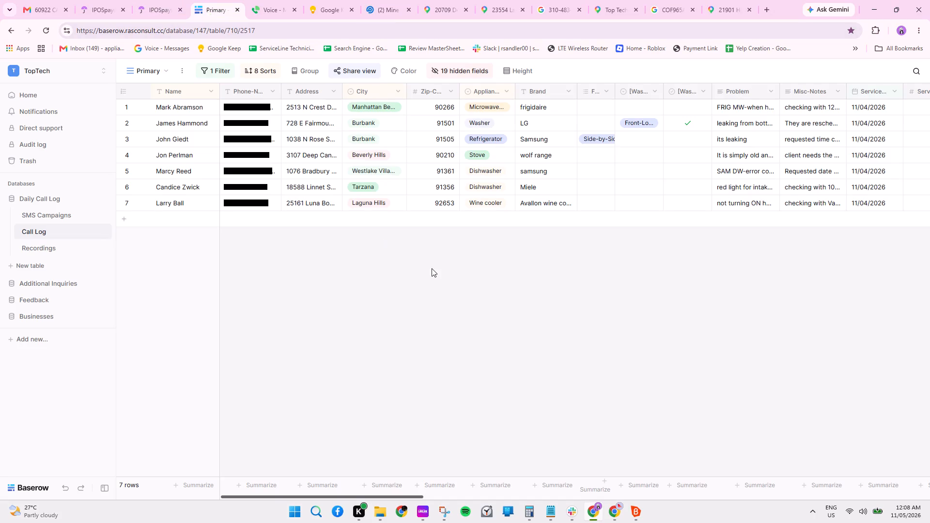
pyautogui.click(470, 316)
pyautogui.moveTo(390, 497); pyautogui.dragTo(425, 499)
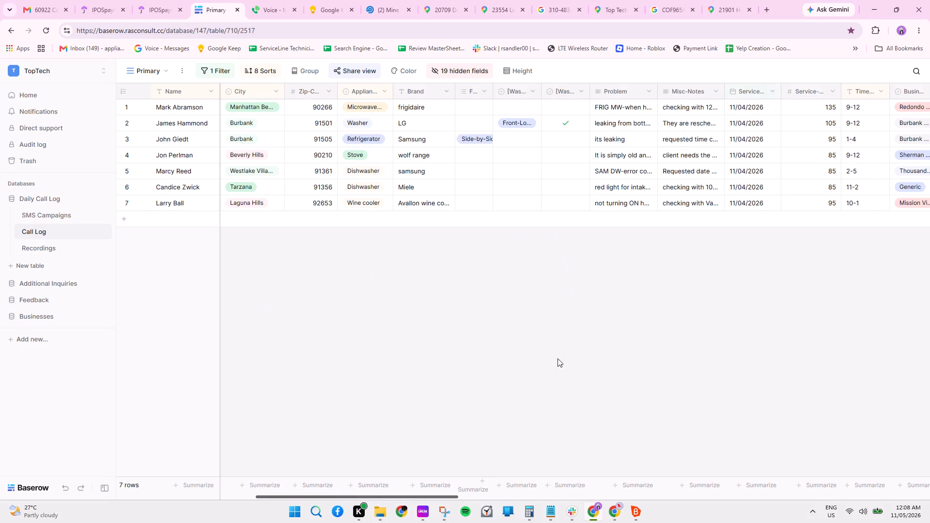
# Check the technician column in the Call Log, then draft to Yury in Google Voice: "Hi Yuri, pls let me know if you cantake that call".
pyautogui.moveTo(437, 495); pyautogui.dragTo(536, 505)
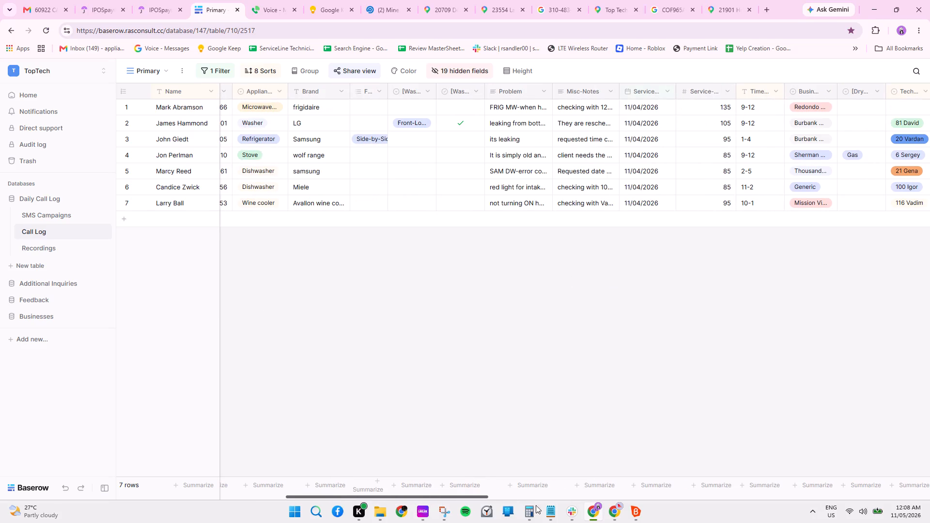
pyautogui.moveTo(536, 505); pyautogui.dragTo(541, 506)
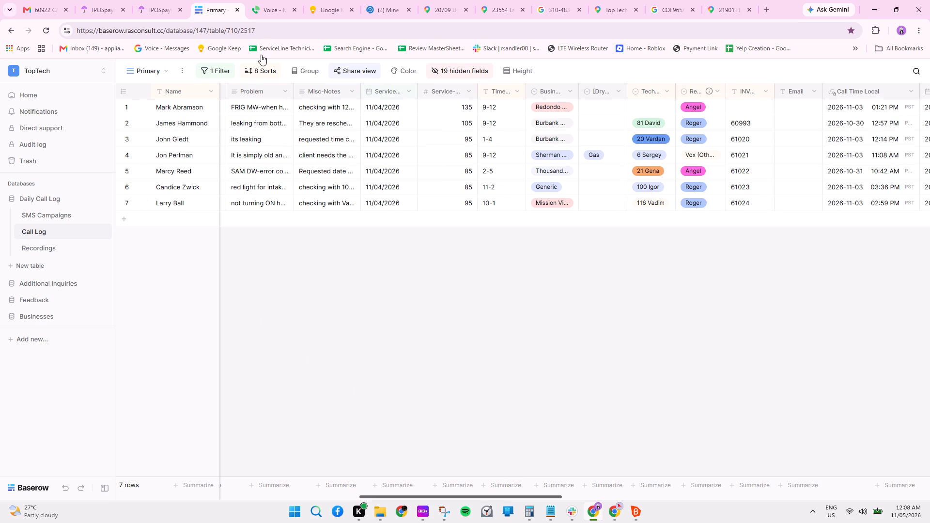
pyautogui.click(271, 9)
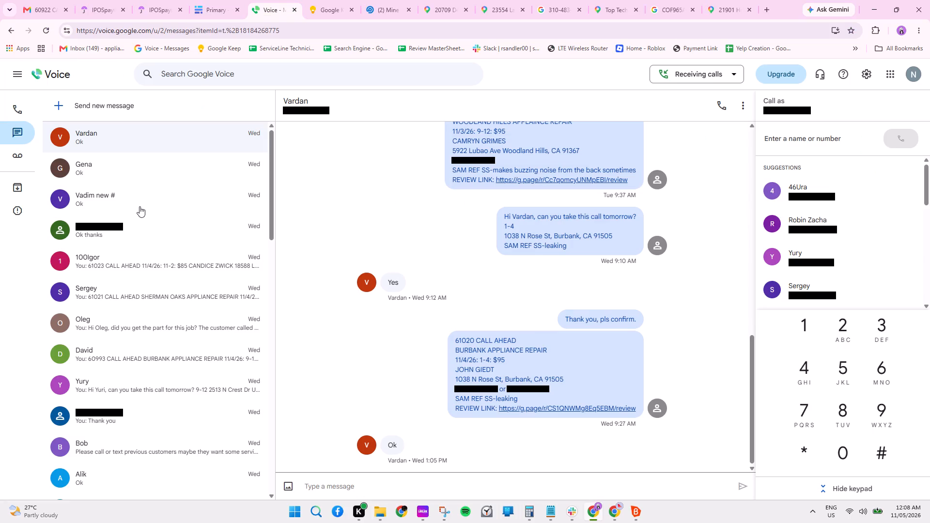
pyautogui.click(154, 390)
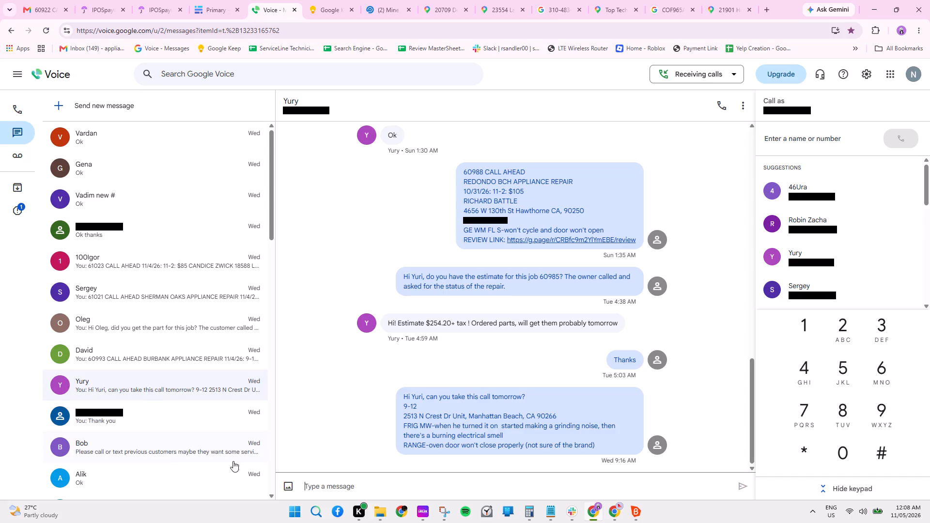
pyautogui.click(474, 492)
pyautogui.write('Hi Yur')
pyautogui.write('i, pls let me know if you canta')
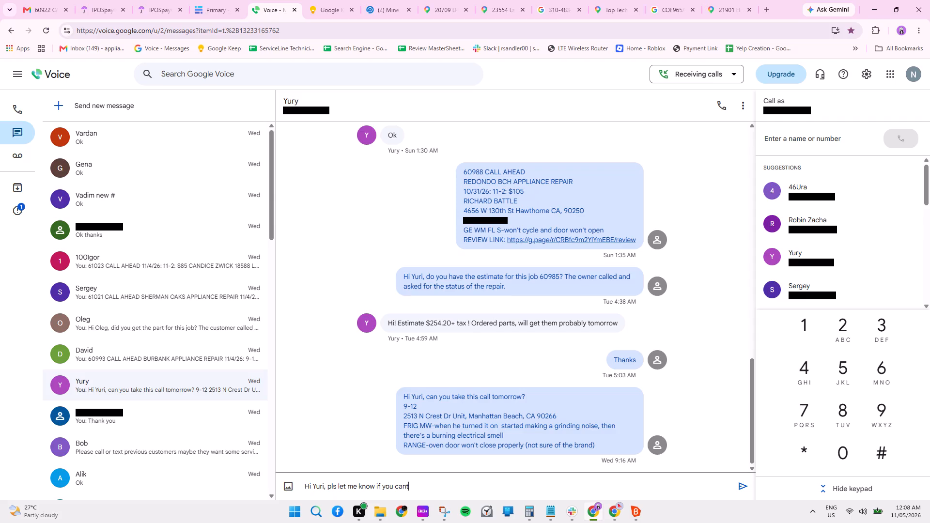
pyautogui.write('ke that call')
pyautogui.press('space')
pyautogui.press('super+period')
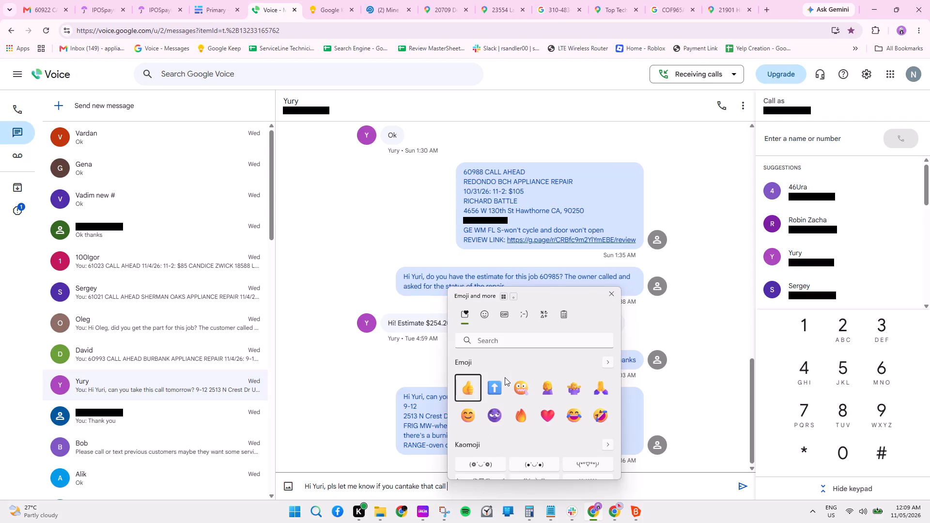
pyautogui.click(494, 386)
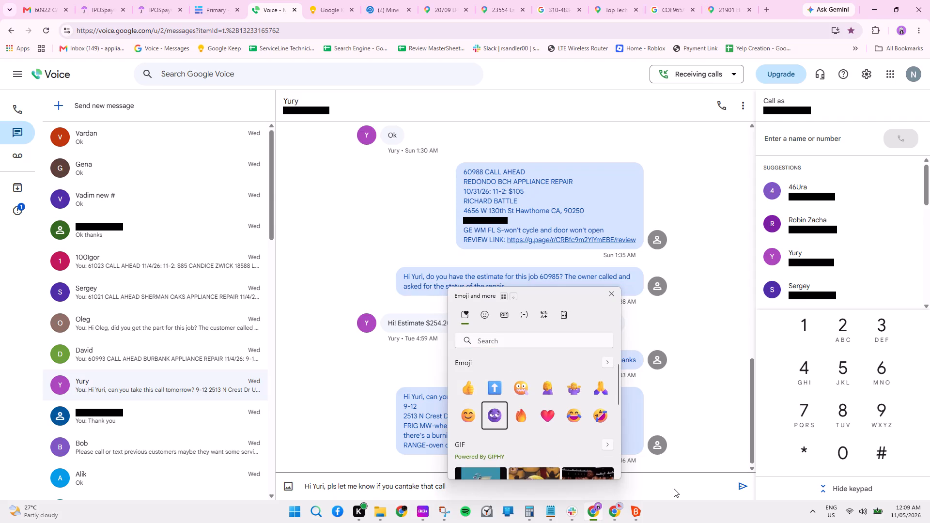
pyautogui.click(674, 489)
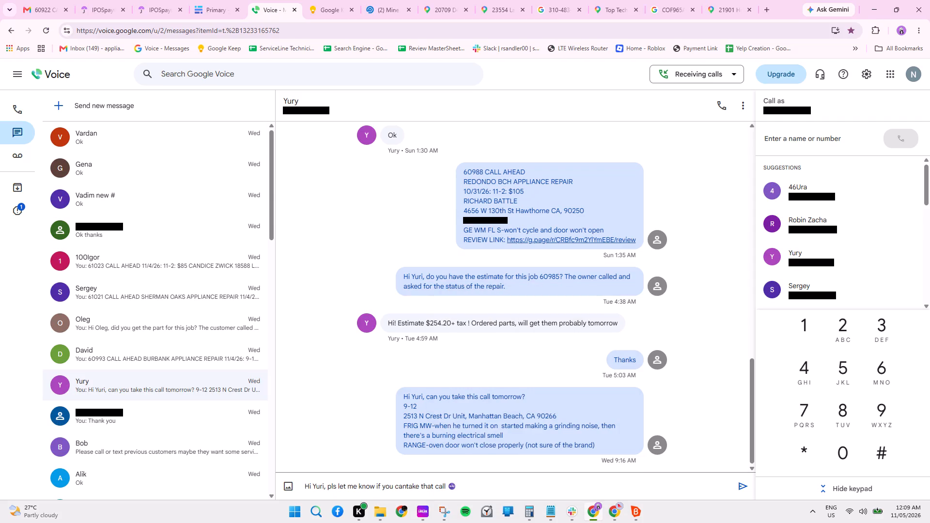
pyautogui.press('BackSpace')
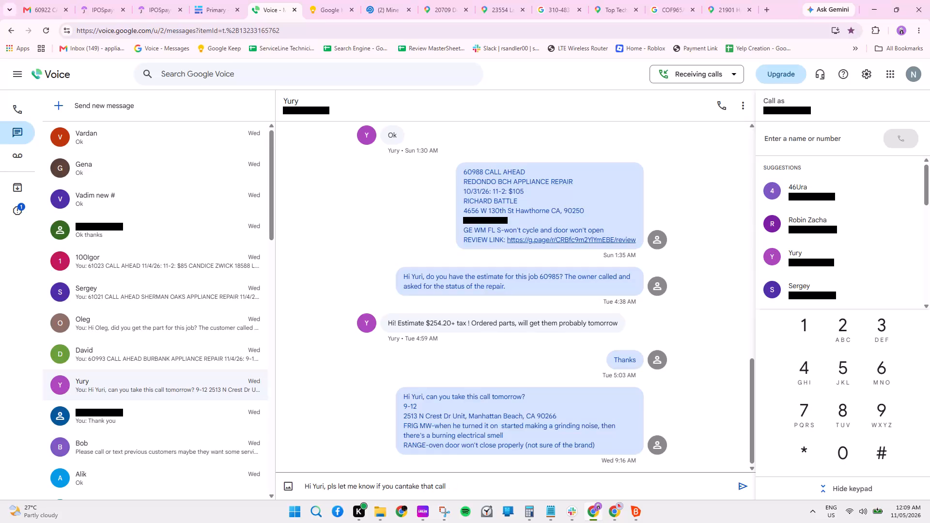
# Finish the message to Yury with the up-arrow emoji and ". Thanks", and send it.
pyautogui.press('super+period')
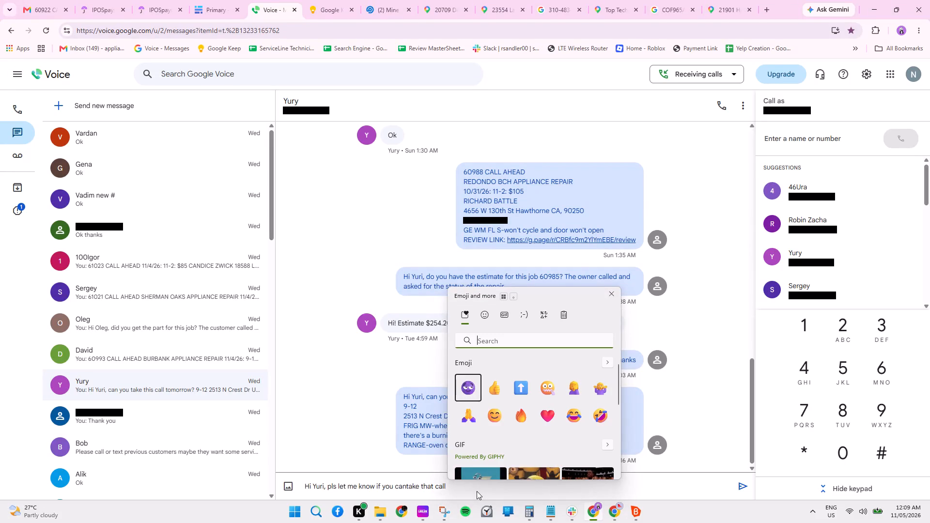
pyautogui.click(521, 390)
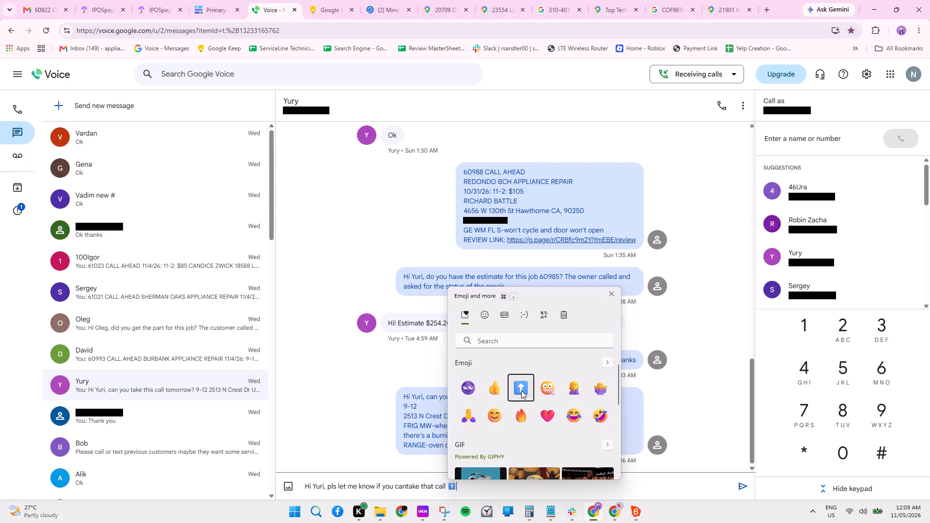
pyautogui.click(504, 493)
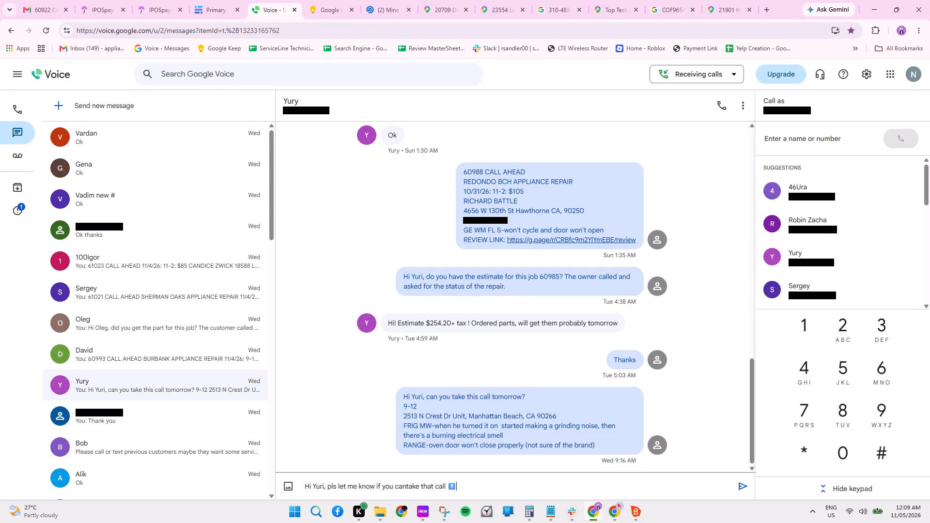
pyautogui.write('. Thanks')
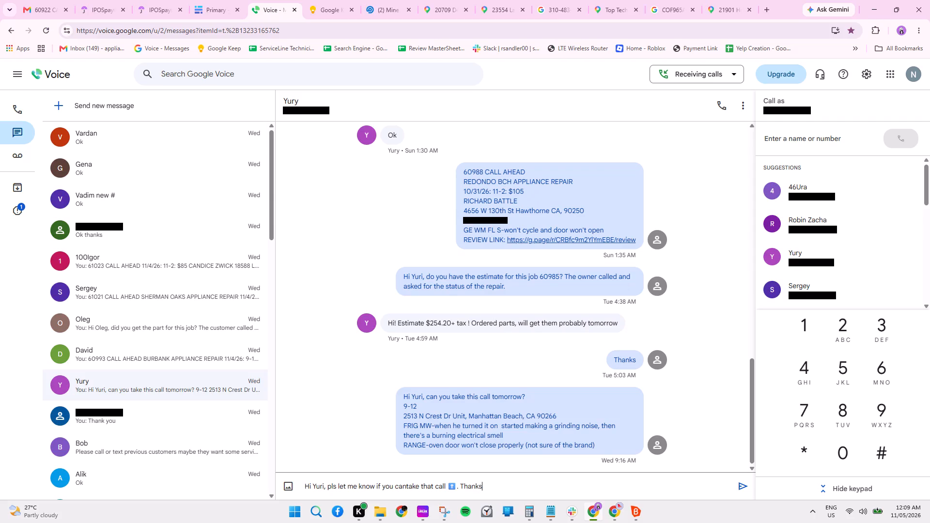
pyautogui.press('Return')
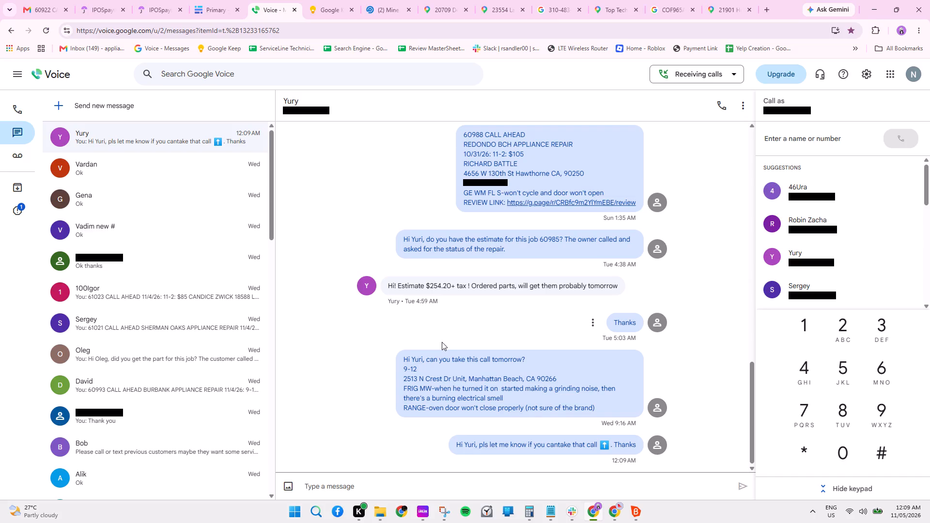
# Read the newest unread conversation in the Google Voice spam folder and return to the message list.
pyautogui.click(16, 212)
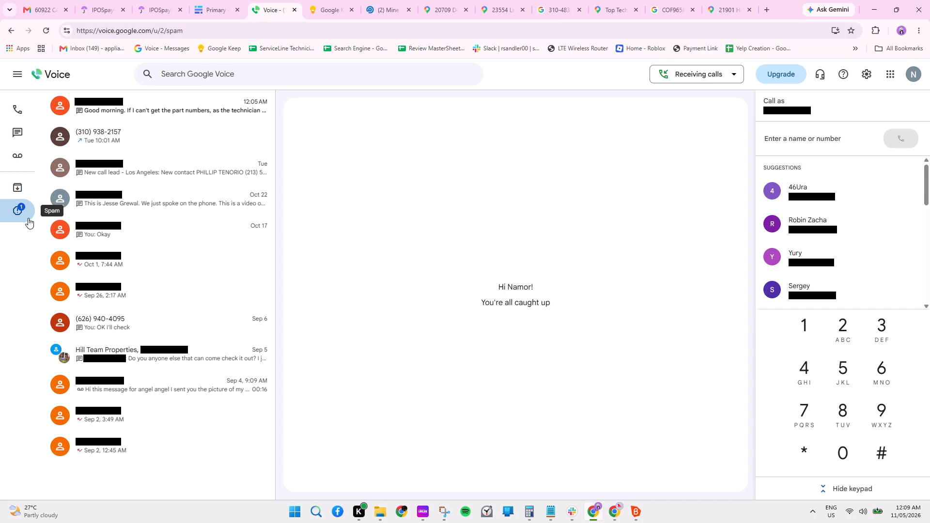
pyautogui.click(164, 104)
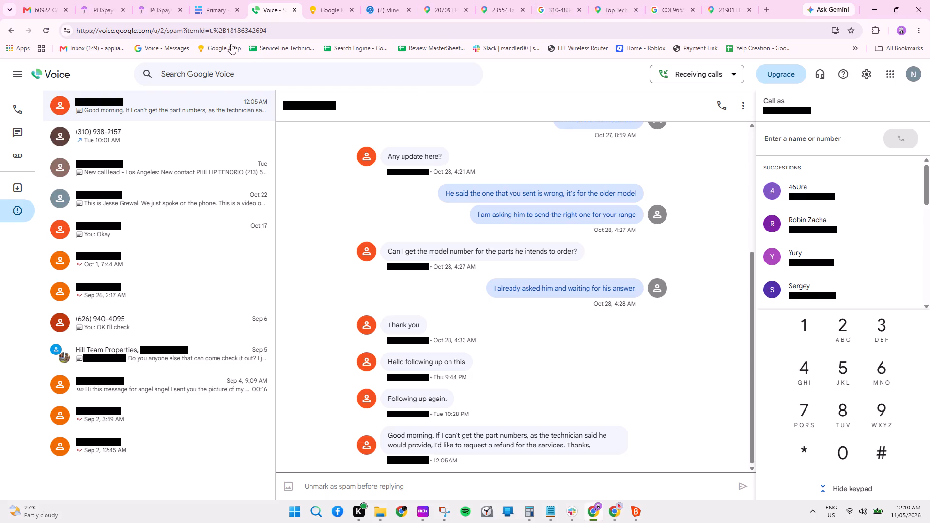
pyautogui.click(14, 135)
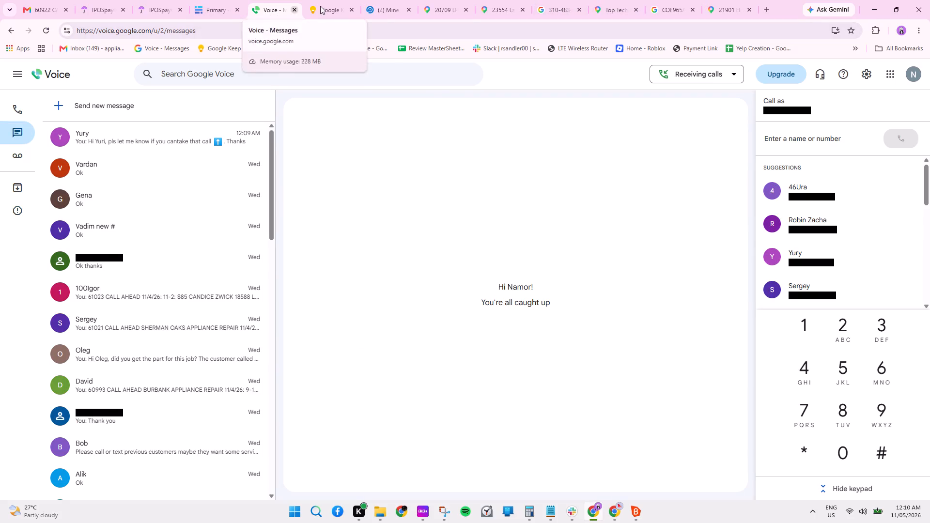
# Review North Hollywood Appliance Repair conversation 1015 in the shared mailbox for any customer reply.
pyautogui.click(380, 7)
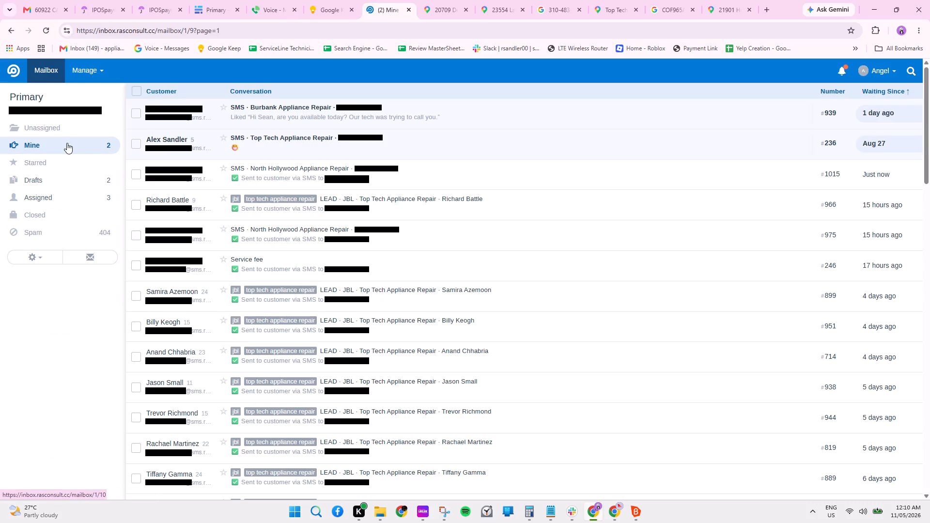
pyautogui.click(398, 173)
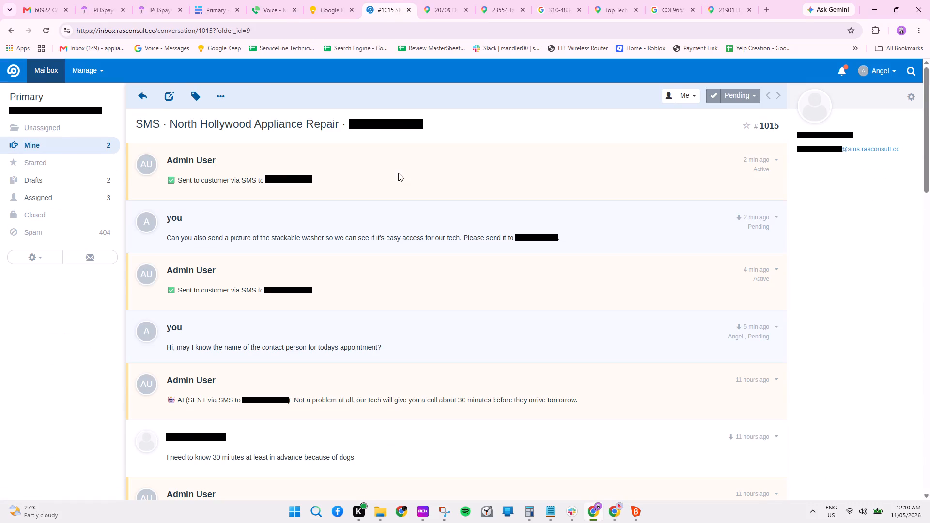
pyautogui.scroll(-2, 398, 173)
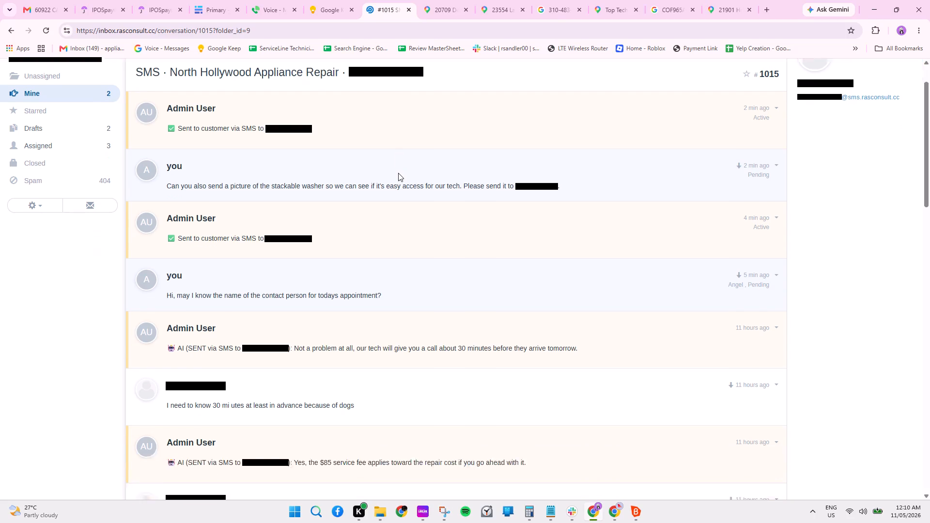
pyautogui.scroll(-2, 398, 173)
pyautogui.scroll(8, 398, 173)
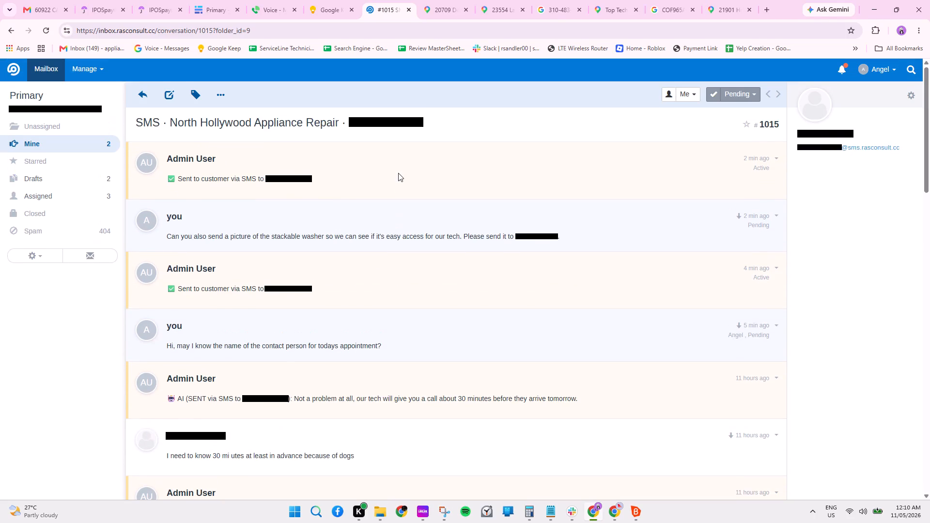
# Return to the Google Voice messages and reopen the conversation with Yury.
pyautogui.click(273, 6)
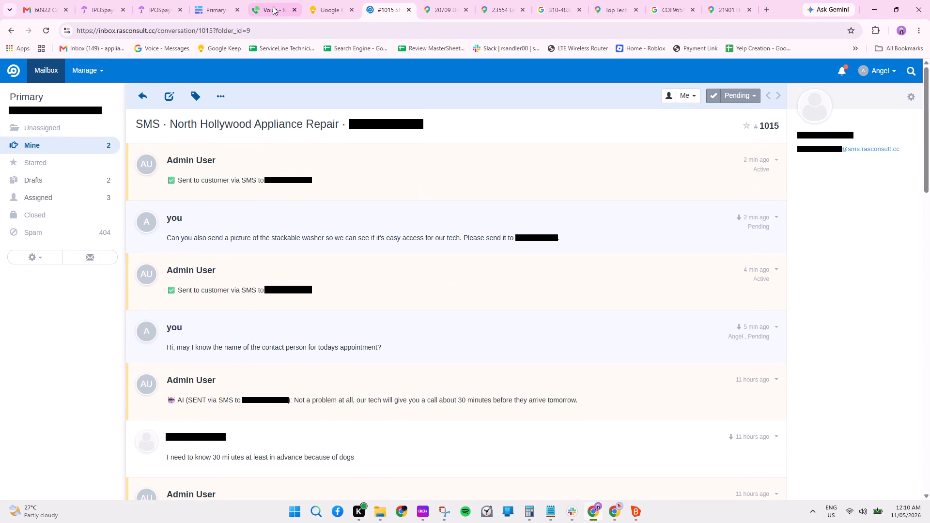
pyautogui.scroll(4, 184, 190)
pyautogui.scroll(-1, 25, 224)
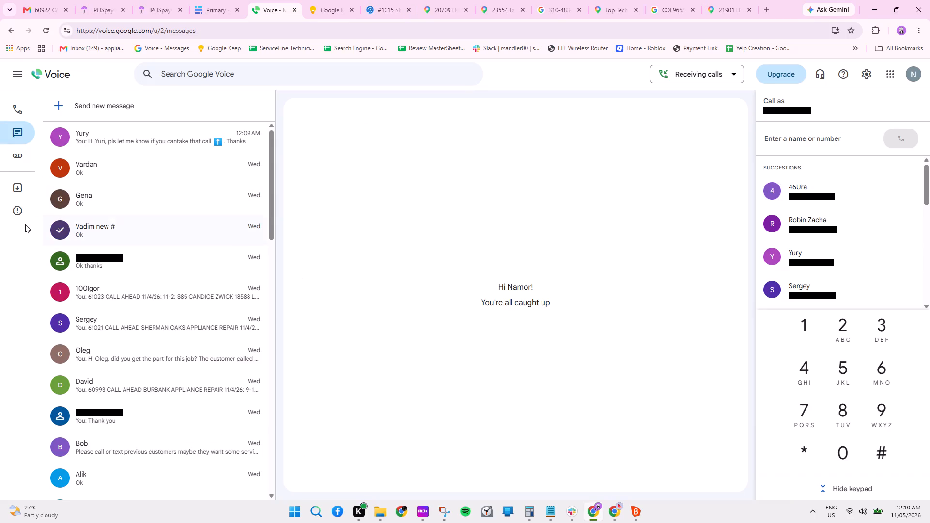
pyautogui.scroll(-1, 25, 224)
pyautogui.click(135, 149)
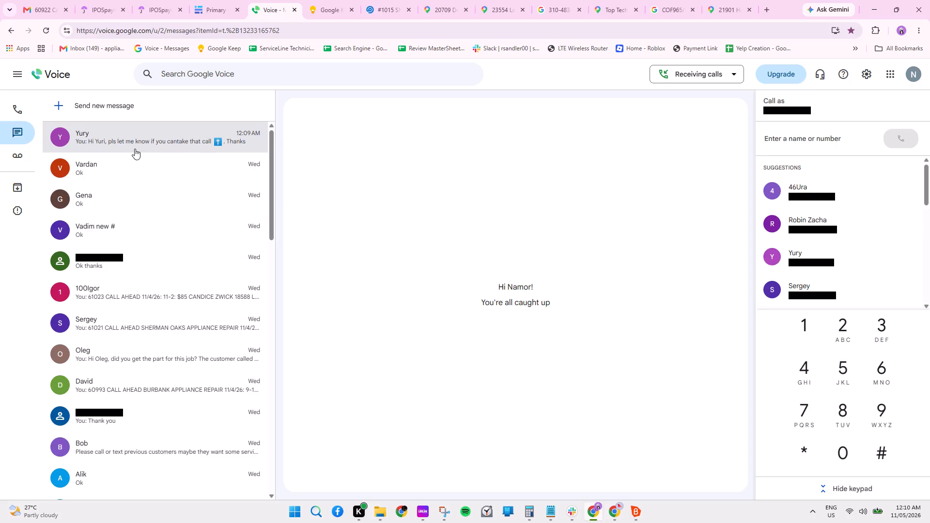
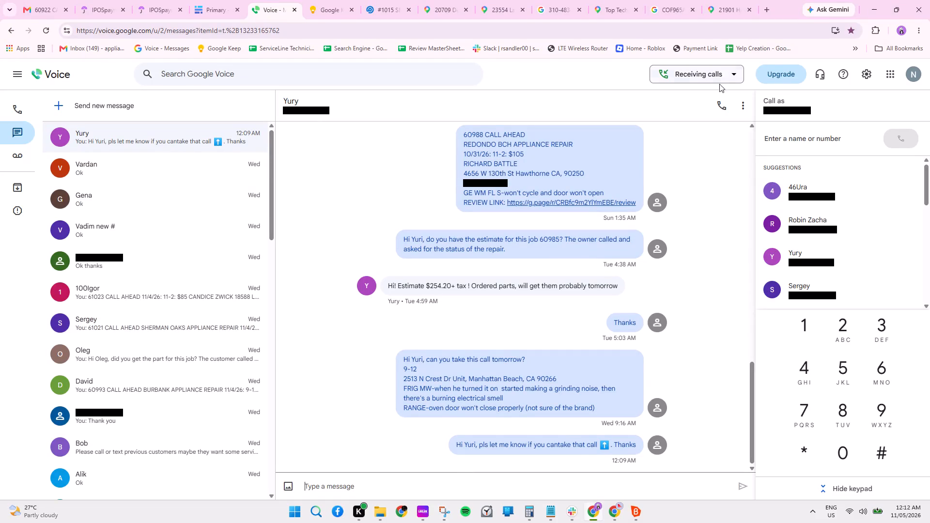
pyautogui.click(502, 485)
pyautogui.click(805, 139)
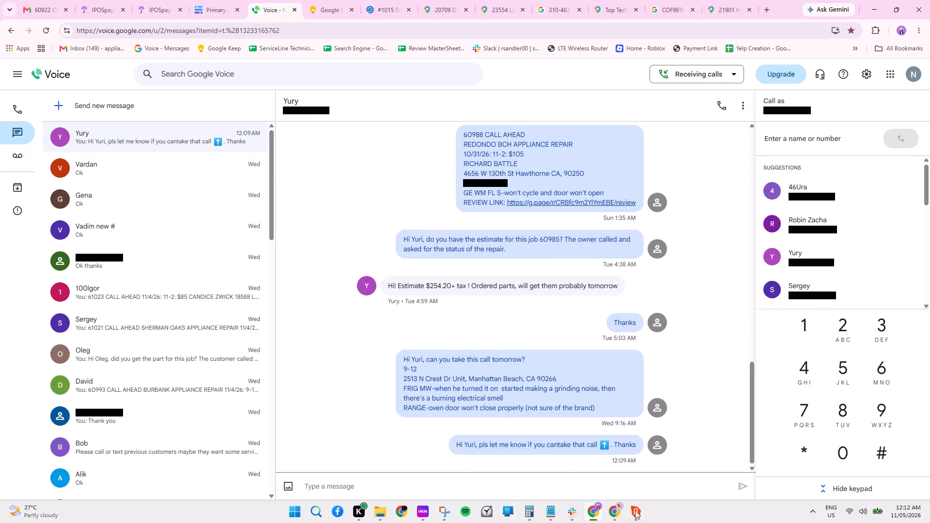
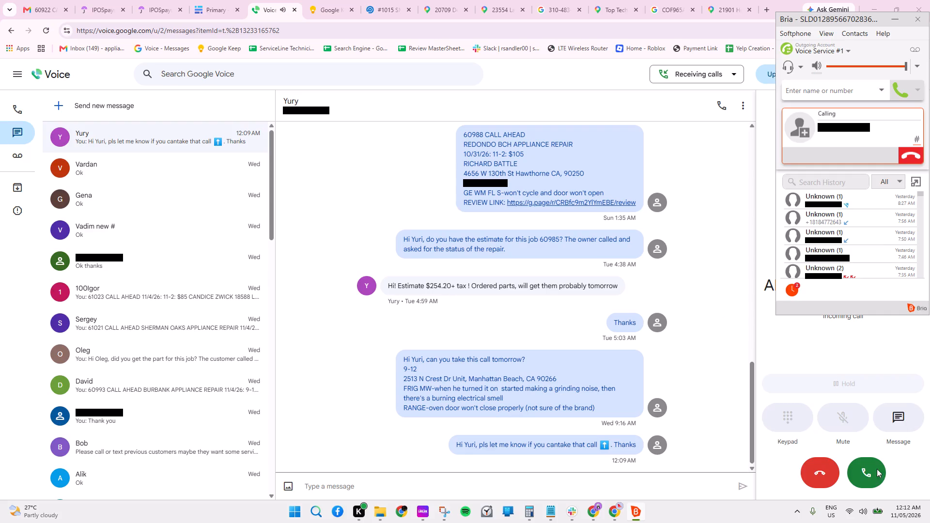
# Decline the incoming Google Voice call and hang up the outgoing Bria call.
pyautogui.click(812, 472)
pyautogui.click(910, 158)
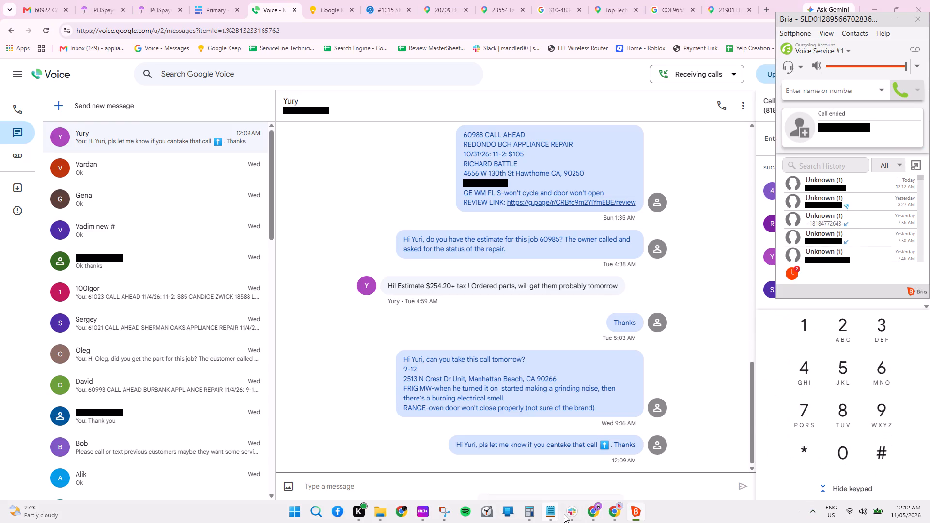
# Review the North Hollywood Appliance Repair SMS conversation #1015 for replies about the contact person's name and the stackable washer picture.
pyautogui.click(379, 12)
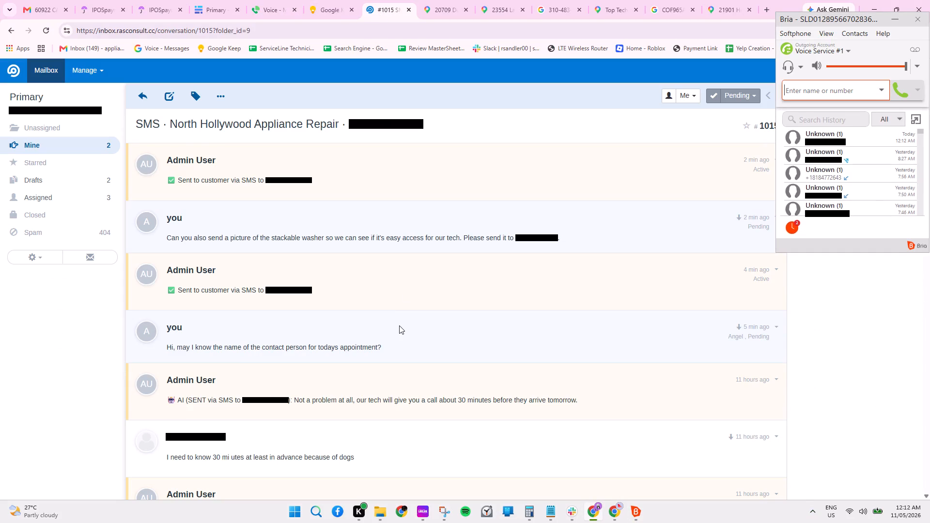
pyautogui.scroll(4, 399, 325)
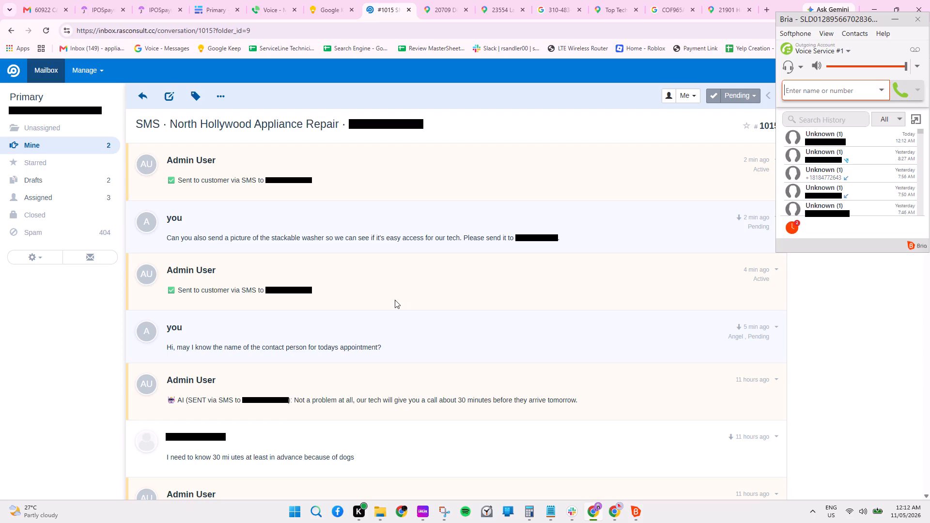
pyautogui.click(586, 340)
pyautogui.scroll(3, 584, 345)
pyautogui.scroll(-4, 584, 345)
pyautogui.scroll(6, 584, 345)
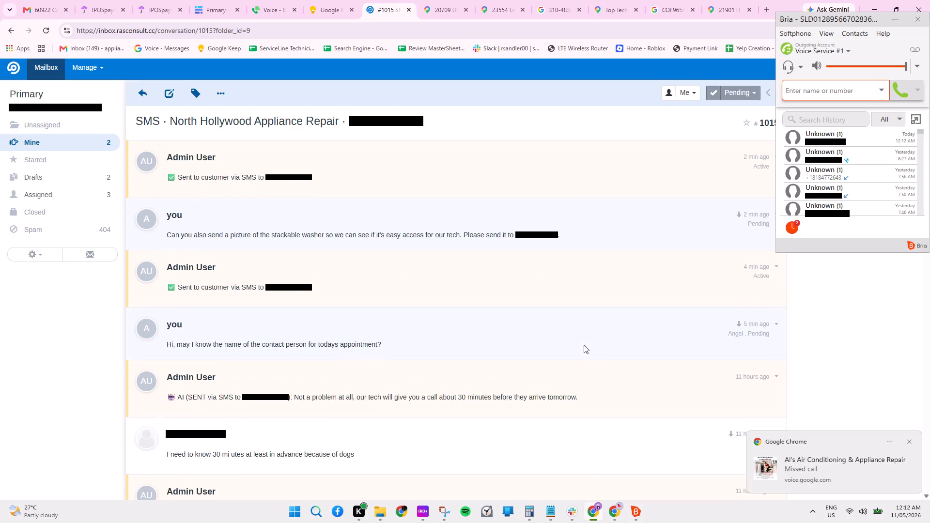
# Check the missed call from Al's Air Conditioning & Appliance Repair in the Google Voice call history, clearing its alert, and return to the messages list.
pyautogui.click(270, 13)
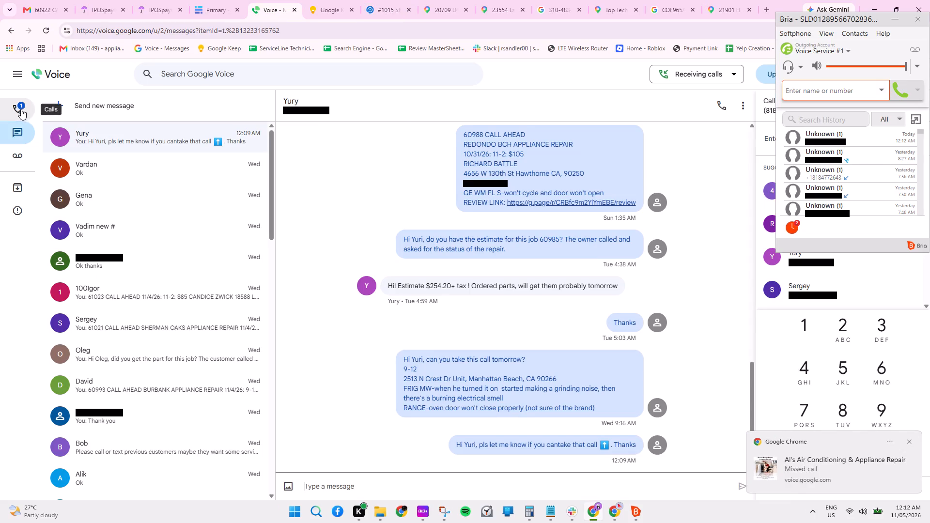
pyautogui.click(20, 109)
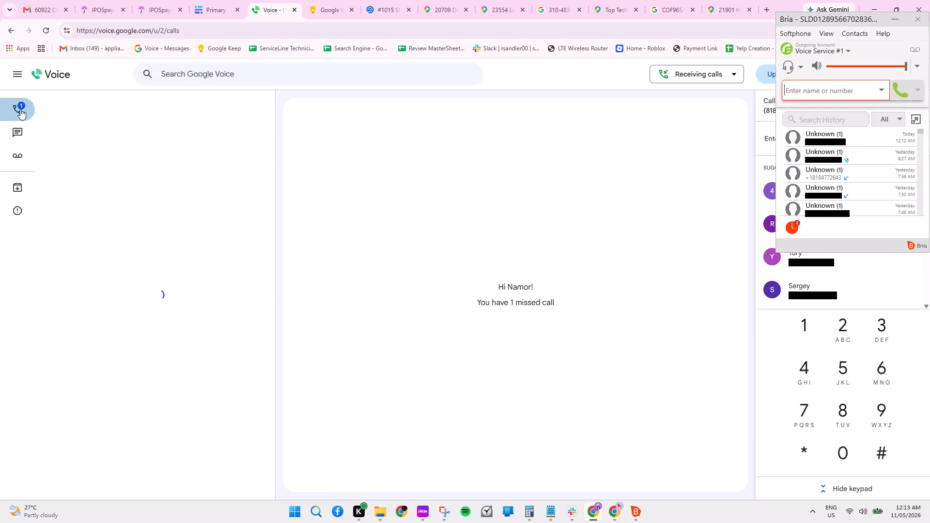
pyautogui.click(171, 121)
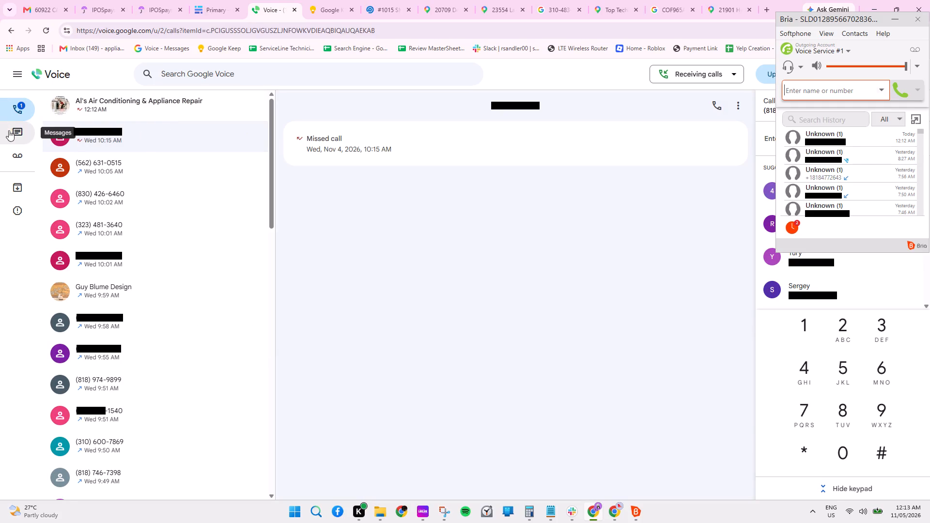
pyautogui.click(164, 107)
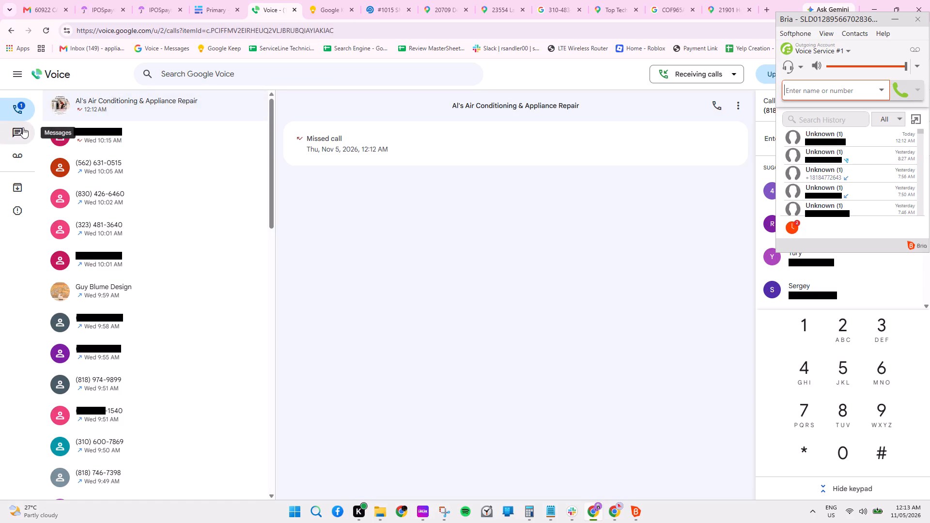
pyautogui.click(17, 130)
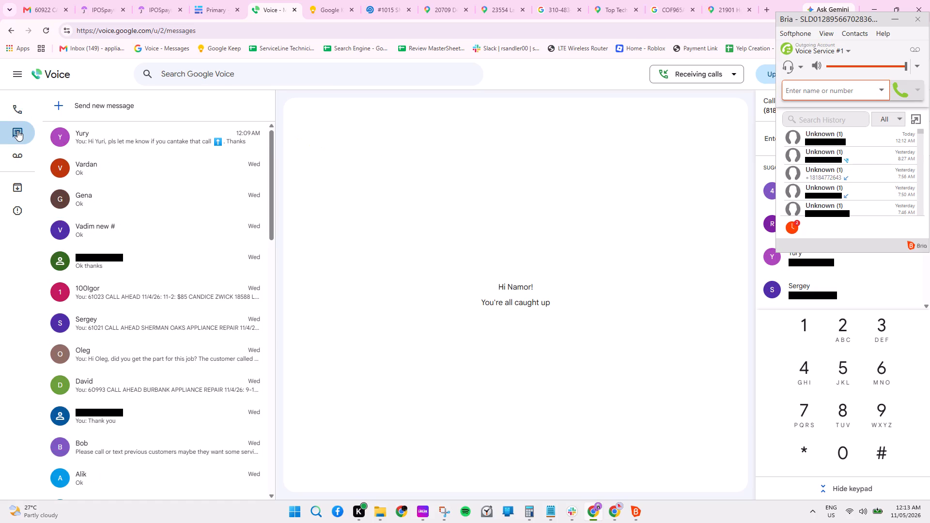
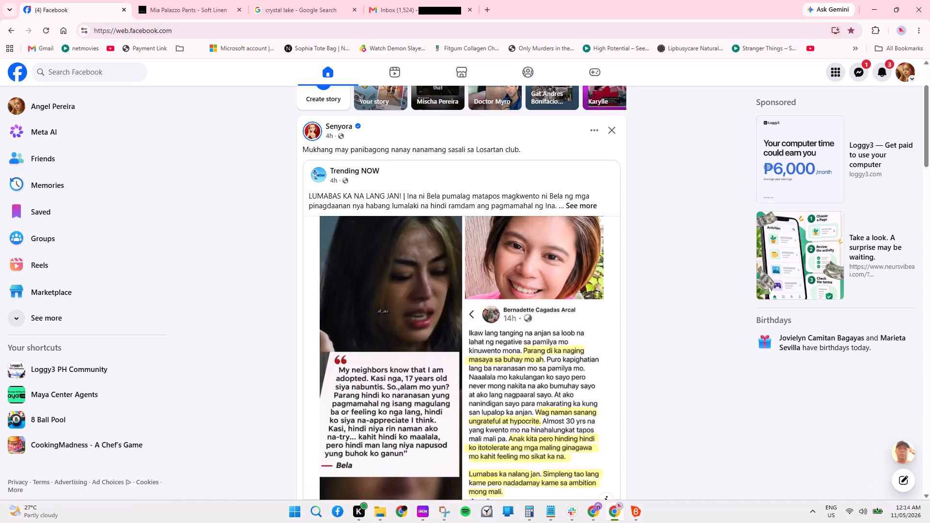
# Read the full Trending NOW post shared by Senyora, browse further down the Facebook feed, and check the Messenger chat list.
pyautogui.click(581, 203)
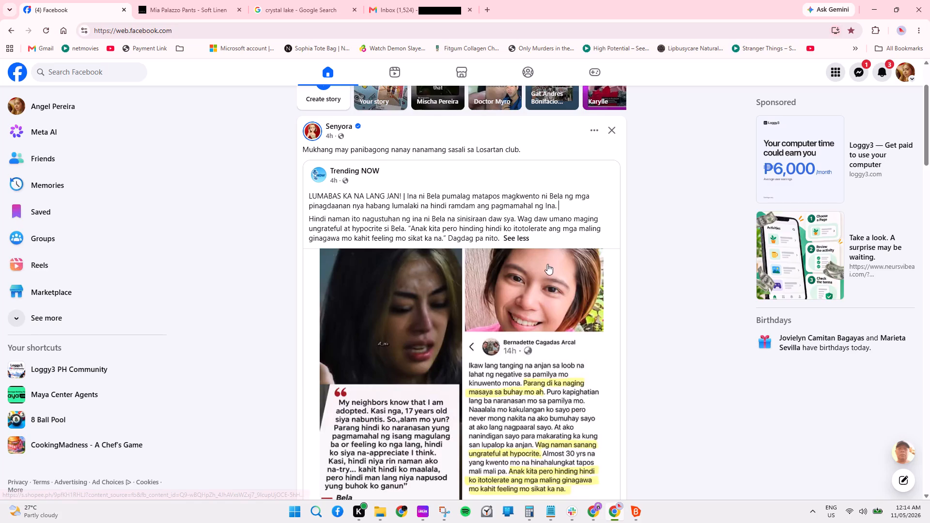
pyautogui.scroll(-2, 547, 264)
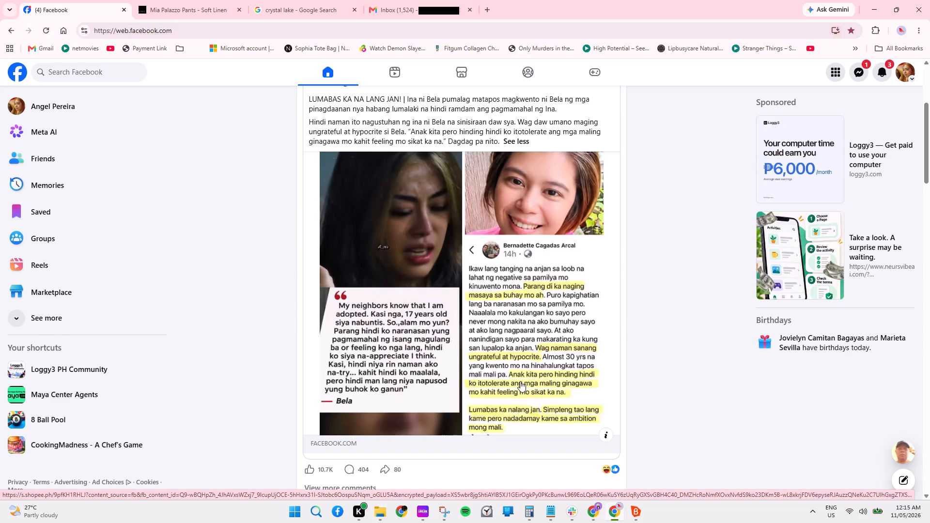
pyautogui.scroll(-3, 520, 381)
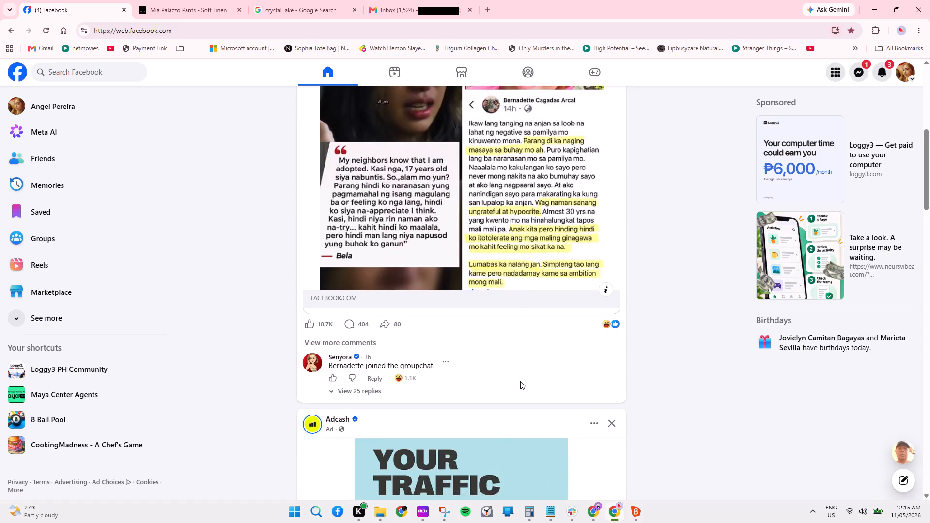
pyautogui.scroll(-2, 520, 381)
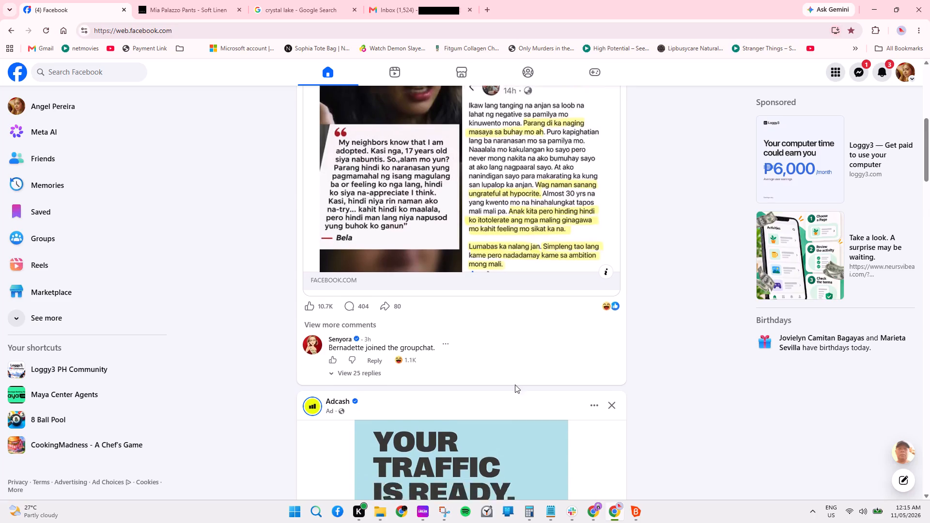
pyautogui.scroll(-5, 515, 385)
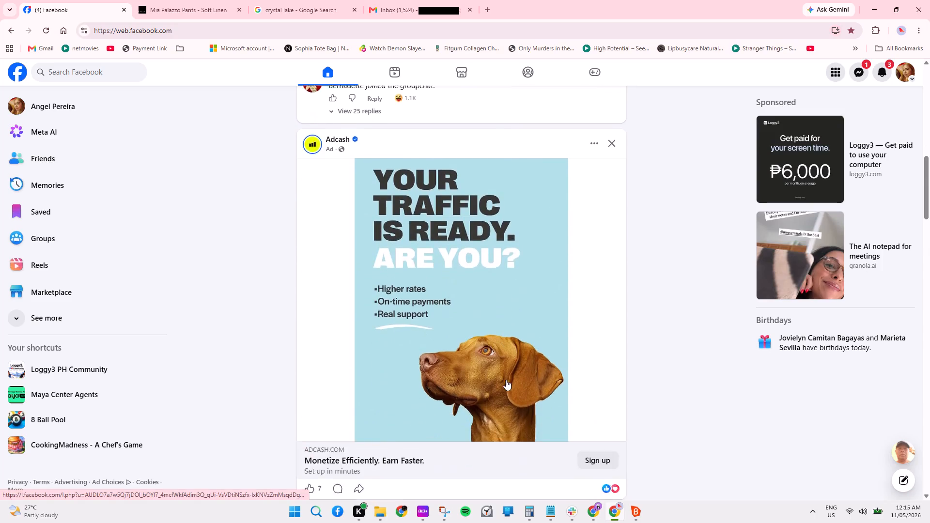
pyautogui.scroll(-5, 506, 380)
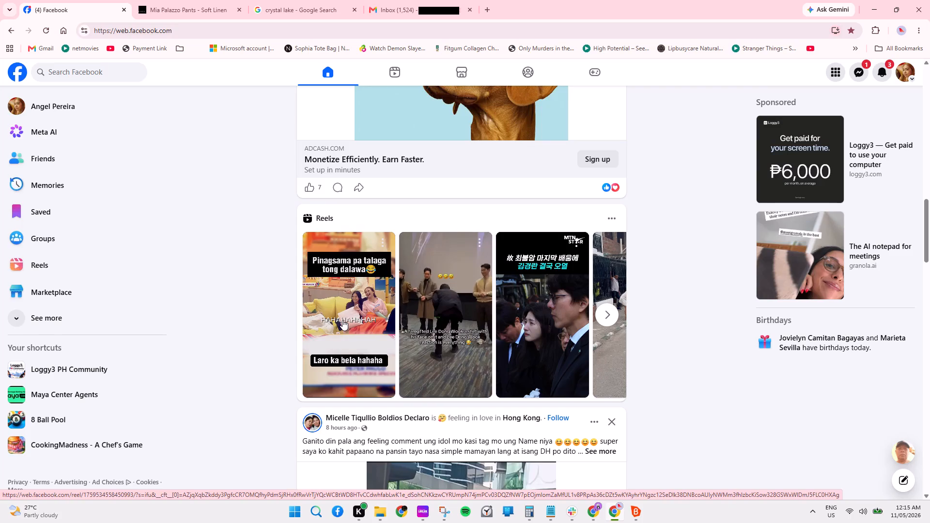
pyautogui.click(857, 76)
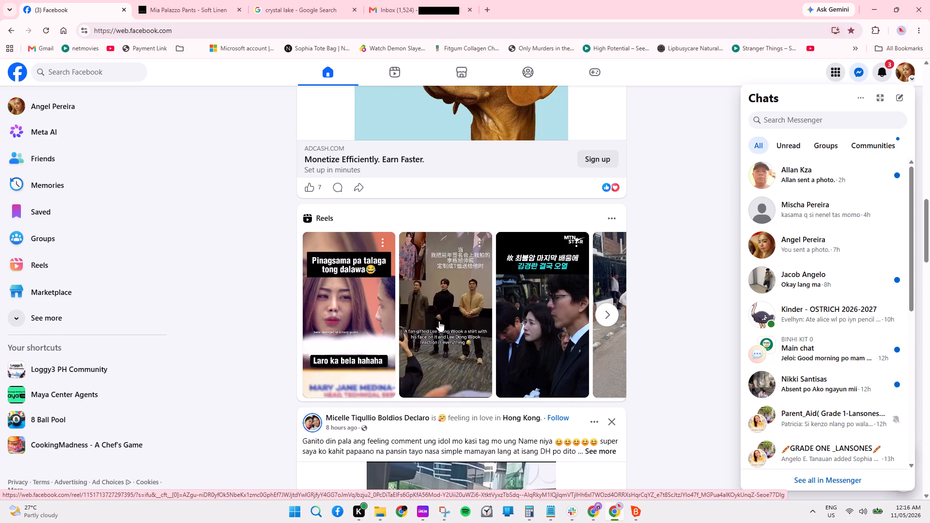
# Watch the MTN STAR reel from the feed's Reels row, lowering its volume and pausing it partway through.
pyautogui.click(557, 361)
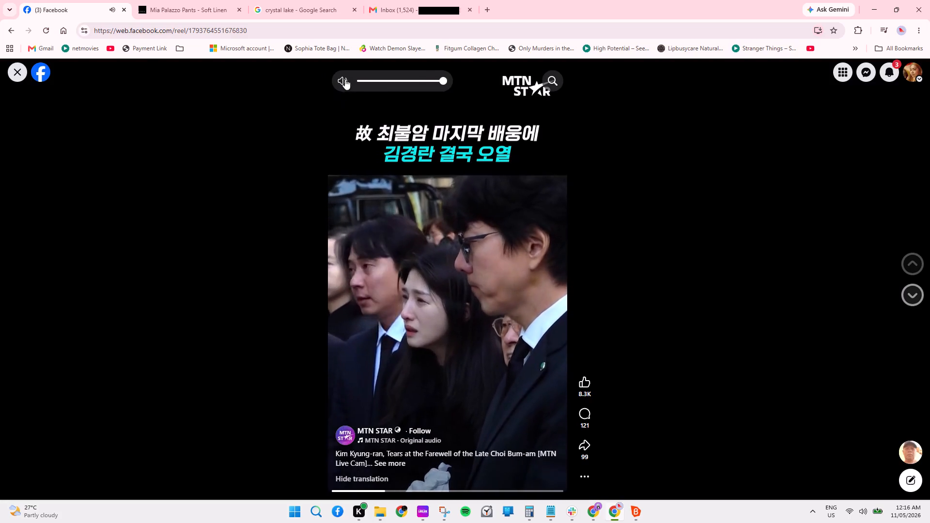
pyautogui.click(389, 80)
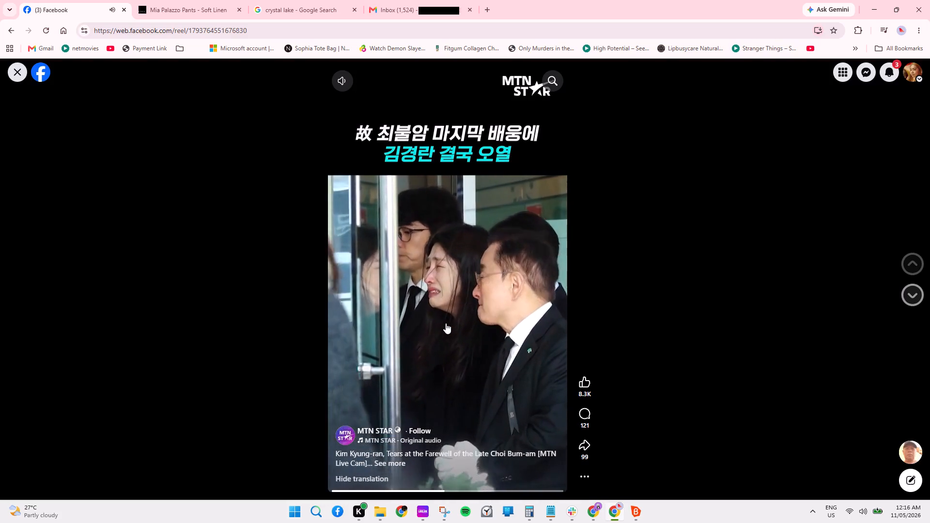
pyautogui.click(444, 323)
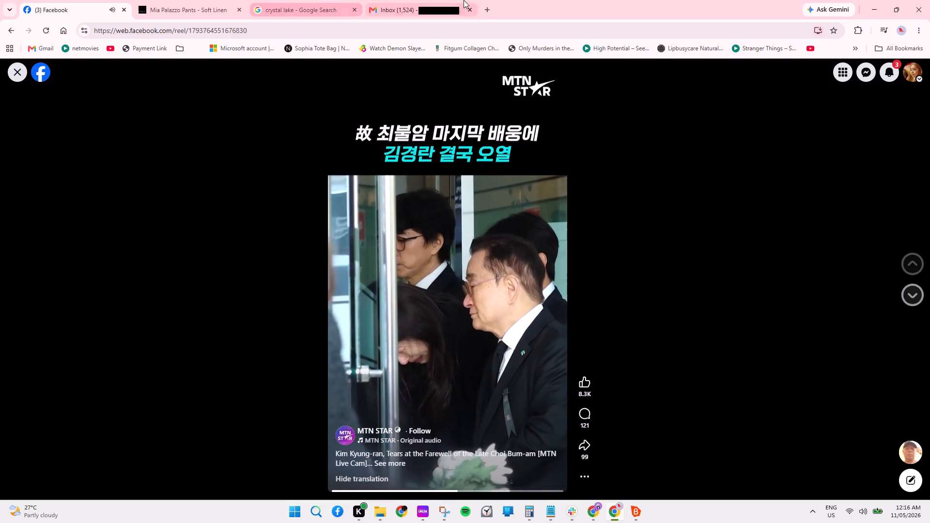
pyautogui.click(483, 8)
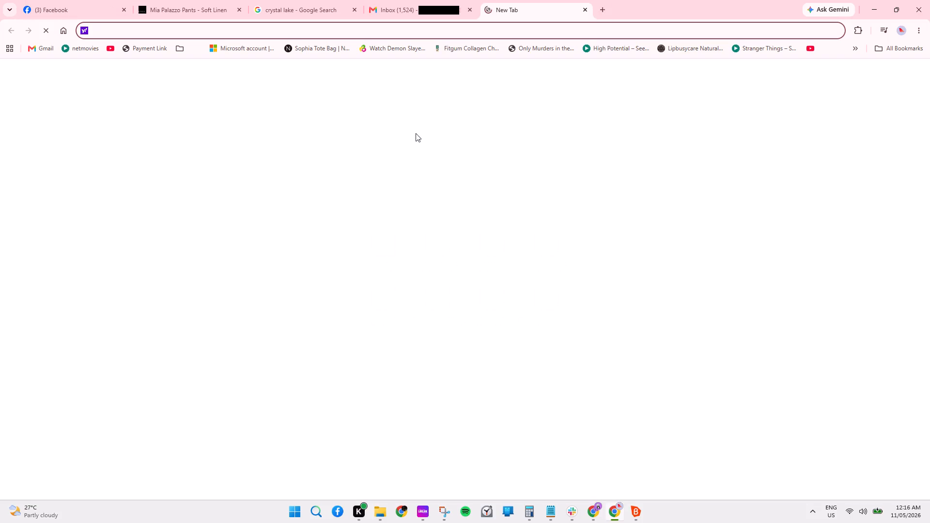
pyautogui.click(394, 255)
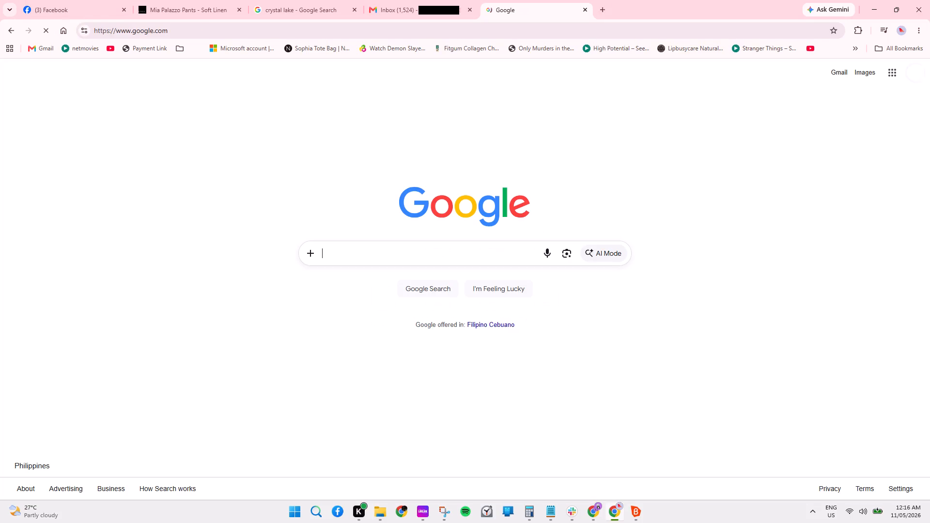
pyautogui.click(412, 254)
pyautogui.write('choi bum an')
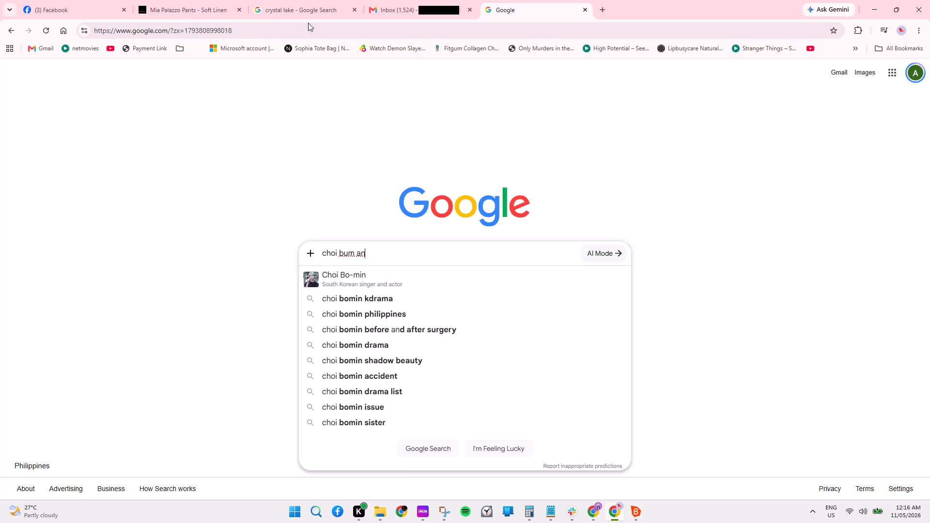
pyautogui.click(83, 5)
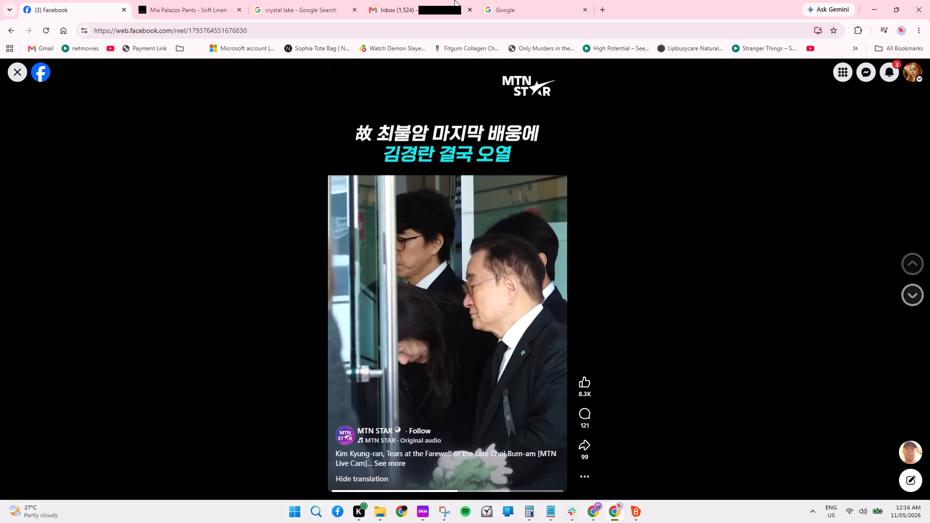
pyautogui.click(511, 7)
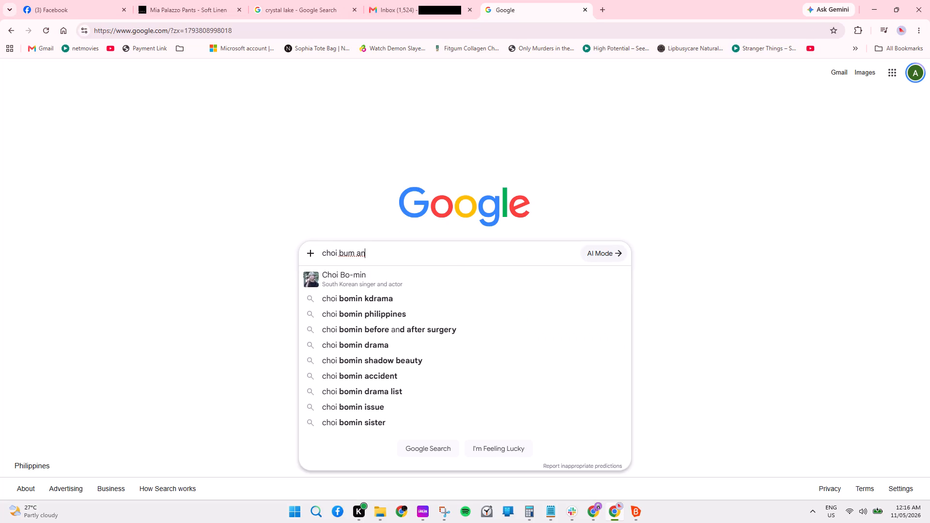
pyautogui.press('Return')
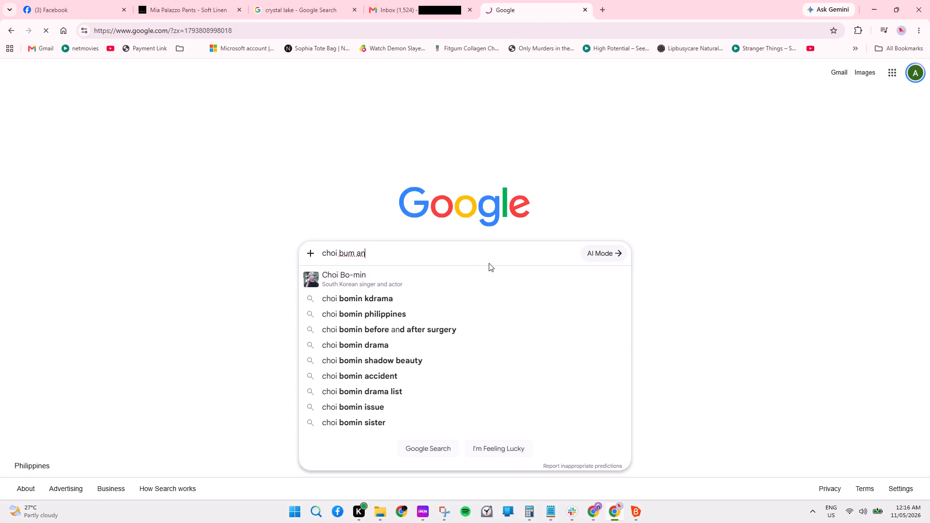
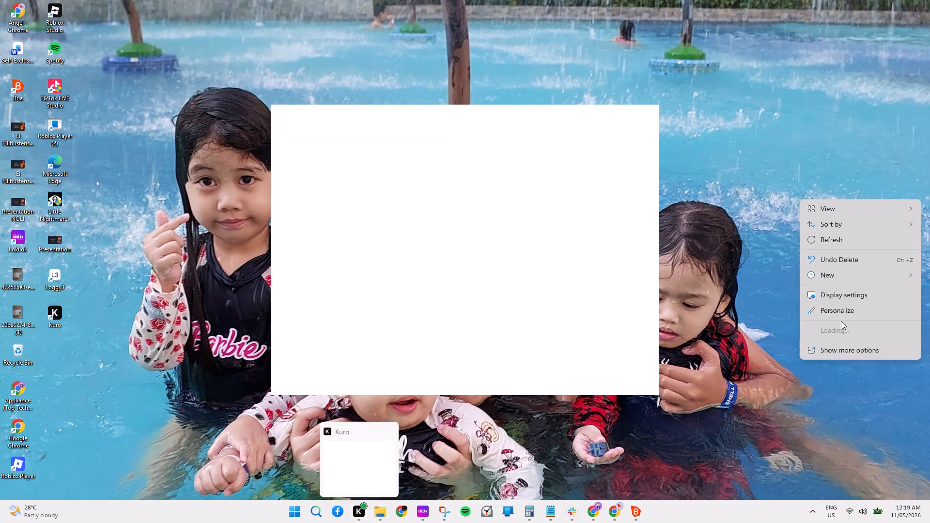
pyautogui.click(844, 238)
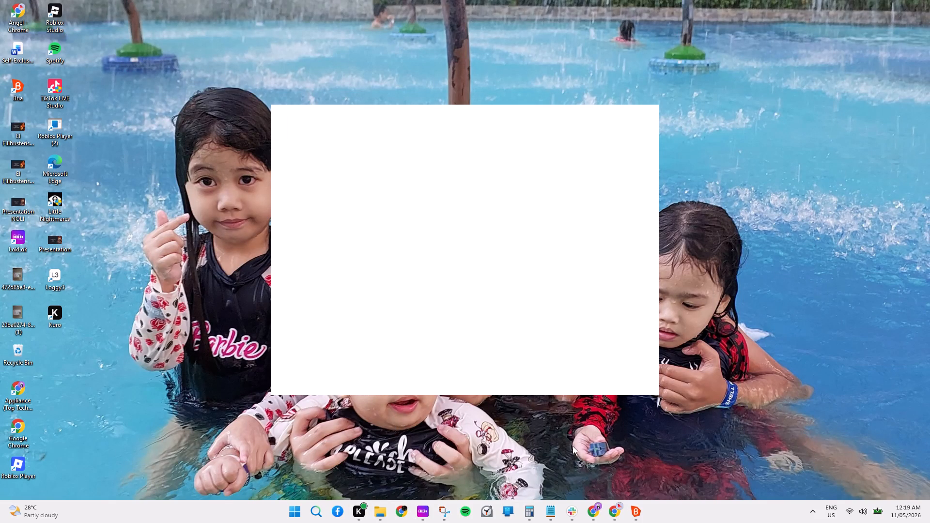
# Switch to Chrome and try to open the Google Voice conversation with Yury to check for a reply.
pyautogui.click(595, 515)
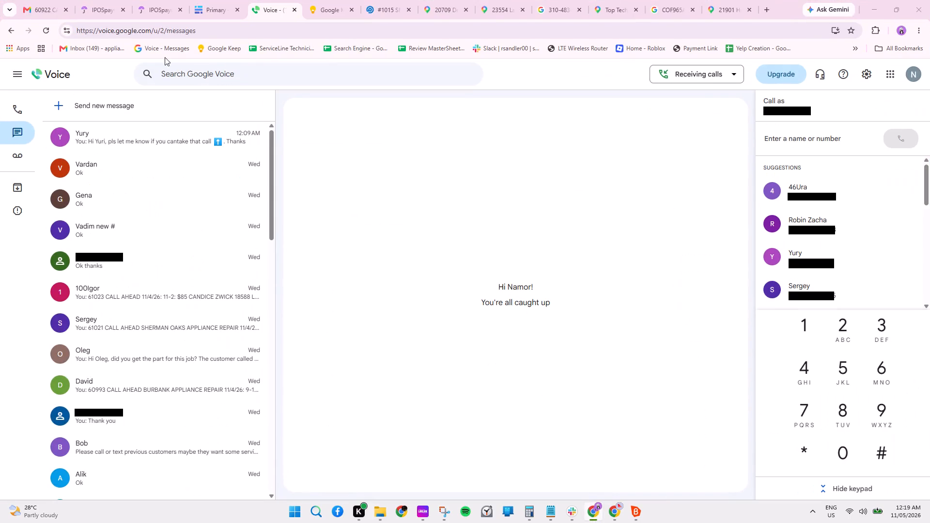
pyautogui.click(168, 140)
# Try to close the Chrome window containing Google Voice and the call log.
pyautogui.click(923, 11)
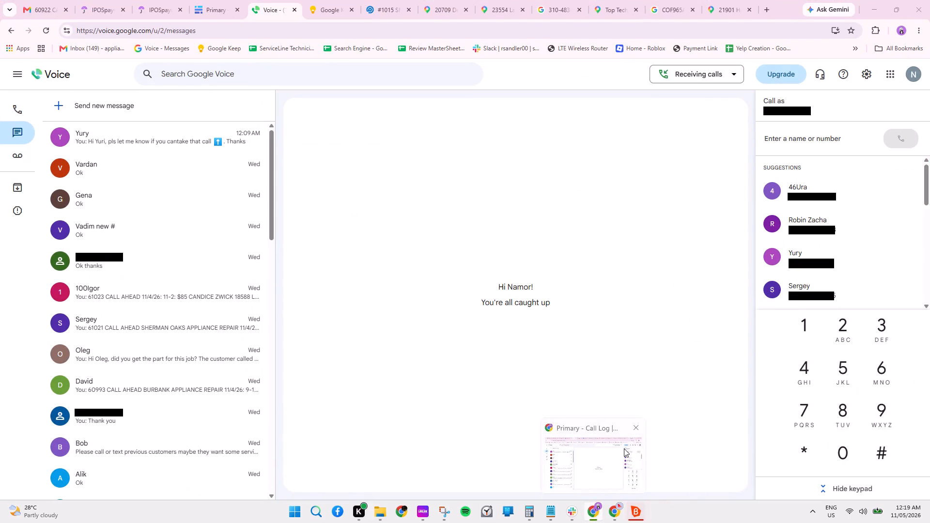
pyautogui.click(637, 430)
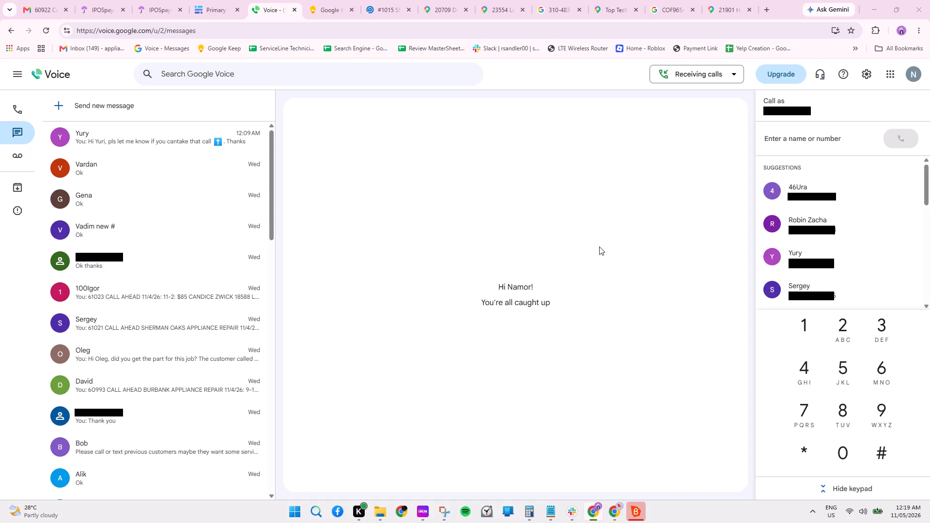
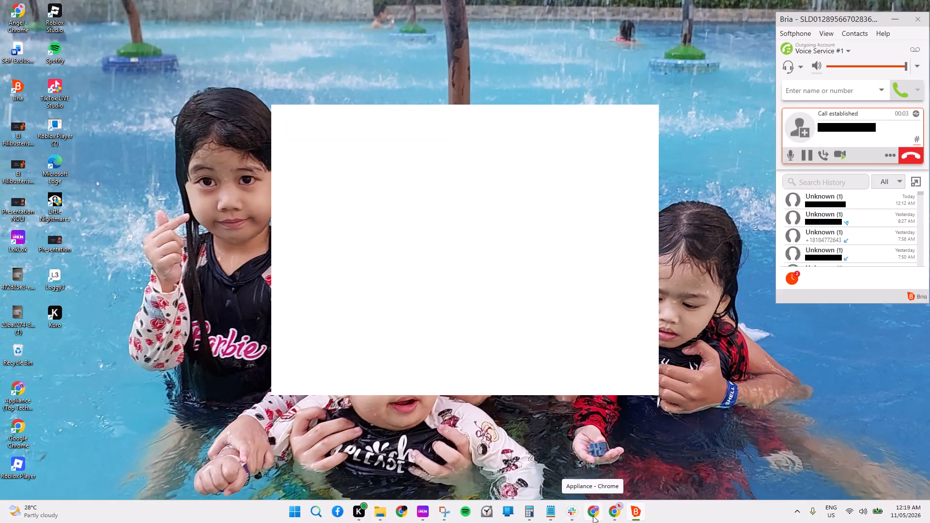
# Switch to the Appliance Chrome window while the phone call is active.
pyautogui.click(593, 516)
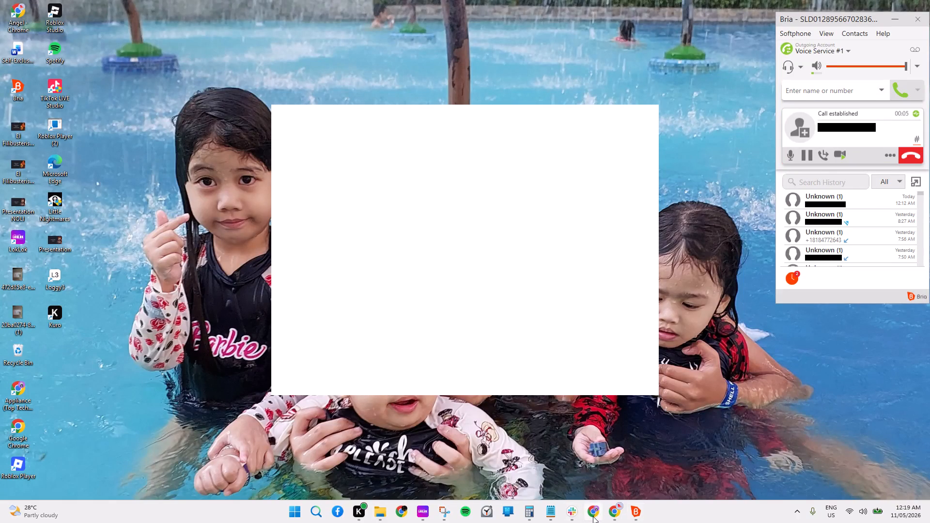
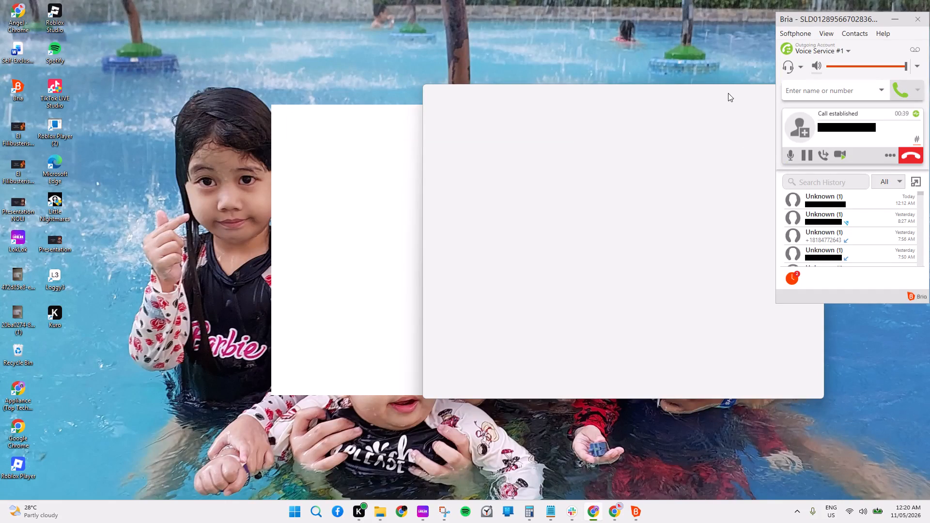
# Minimize the Bria softphone during the active call and bring the Primary Chrome window to the front.
pyautogui.moveTo(728, 93); pyautogui.dragTo(558, 74)
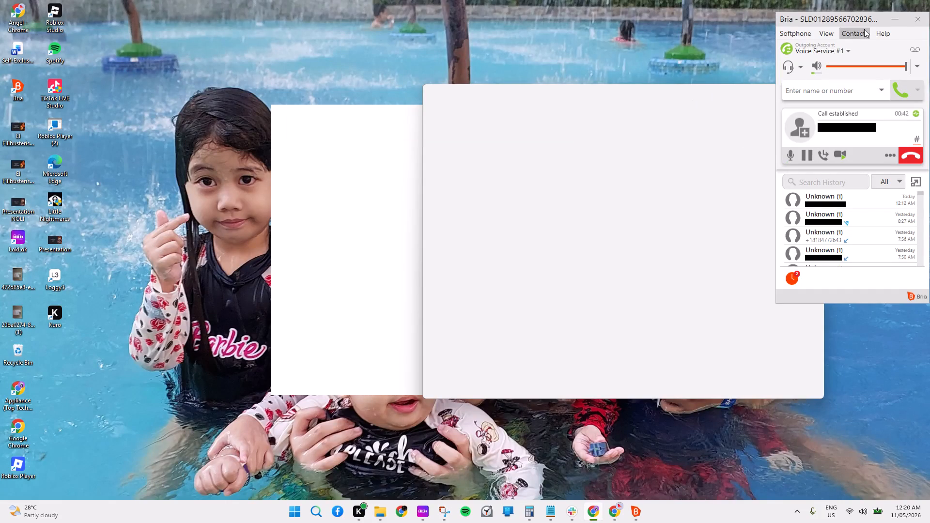
pyautogui.click(891, 22)
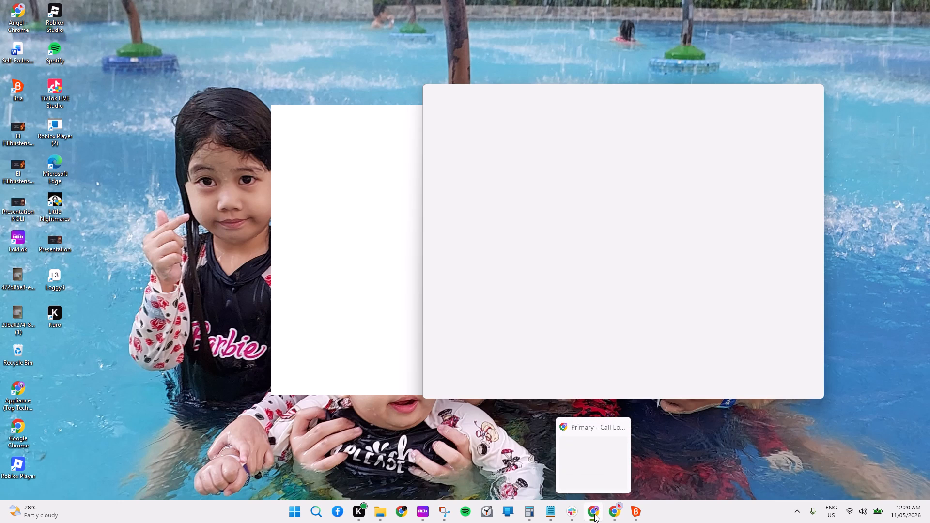
pyautogui.click(593, 461)
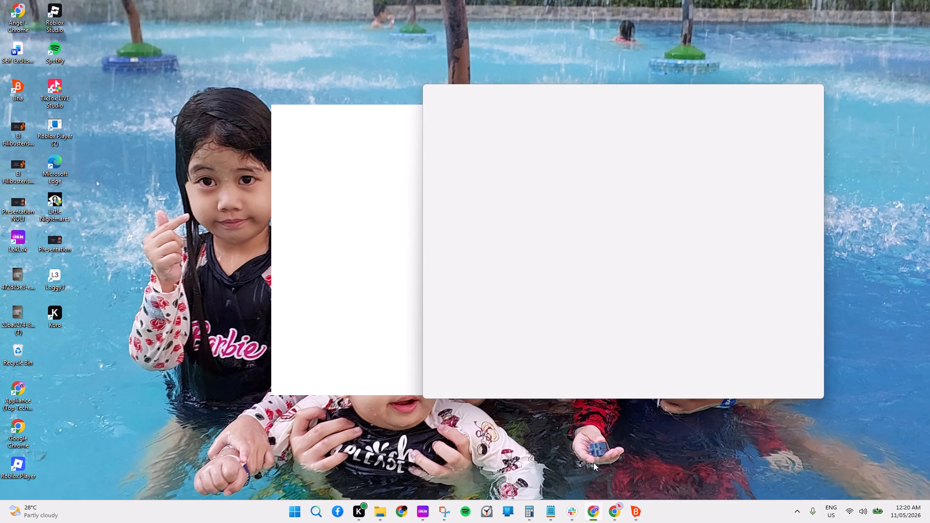
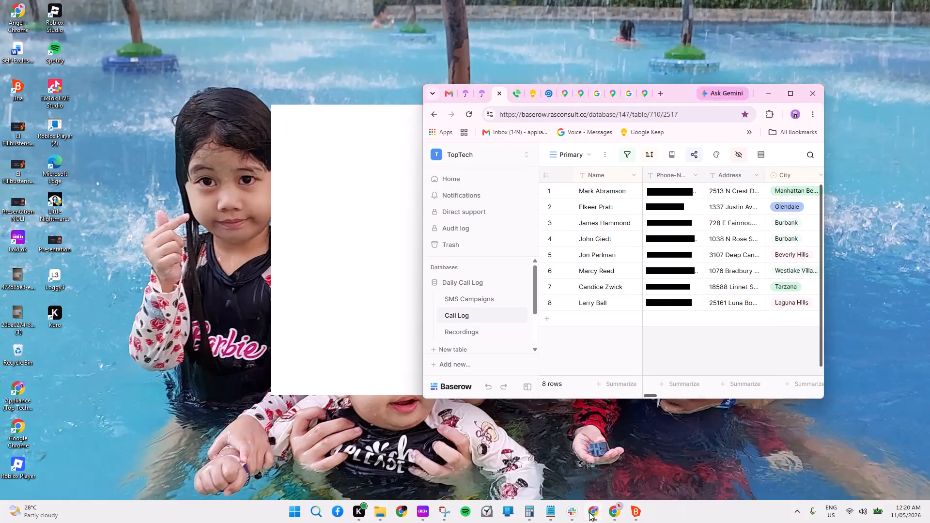
# Maximize the Chrome window and review the North Hollywood Appliance Repair SMS conversation for customer replies.
pyautogui.click(790, 96)
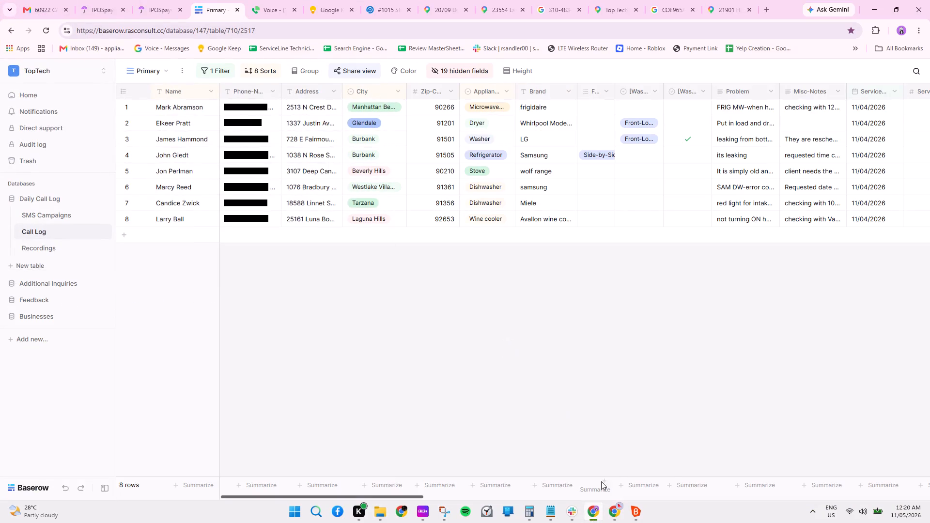
pyautogui.click(379, 6)
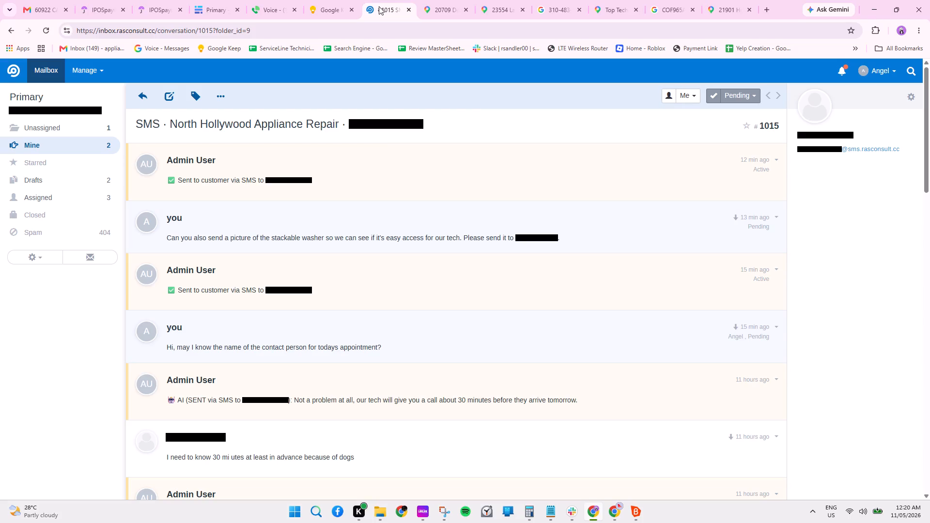
pyautogui.scroll(4, 418, 269)
pyautogui.scroll(-3, 421, 262)
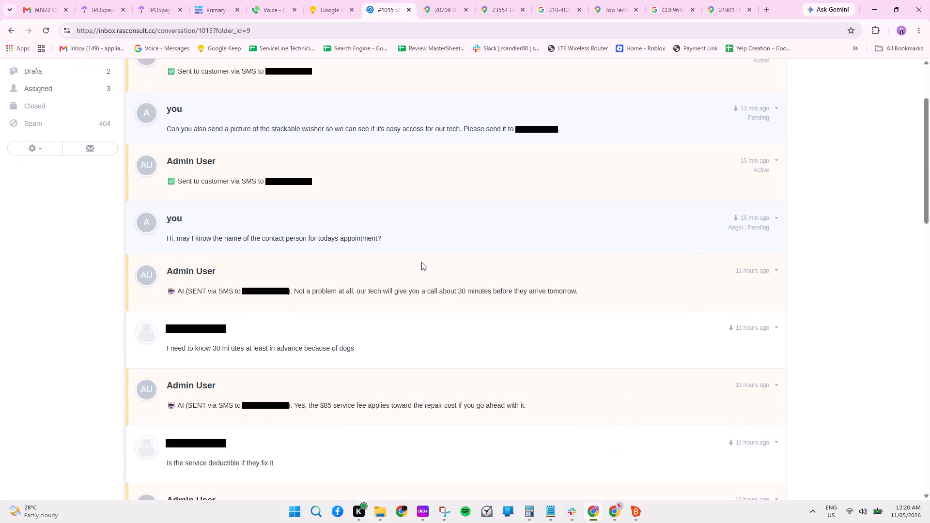
pyautogui.scroll(8, 424, 256)
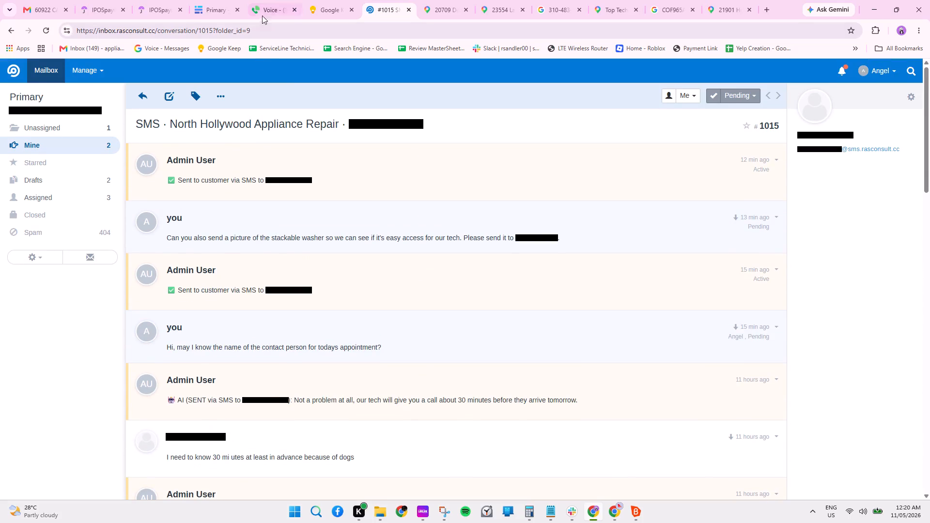
# Reply to Yury in Google Voice with "Ok great , I will tell them".
pyautogui.click(274, 6)
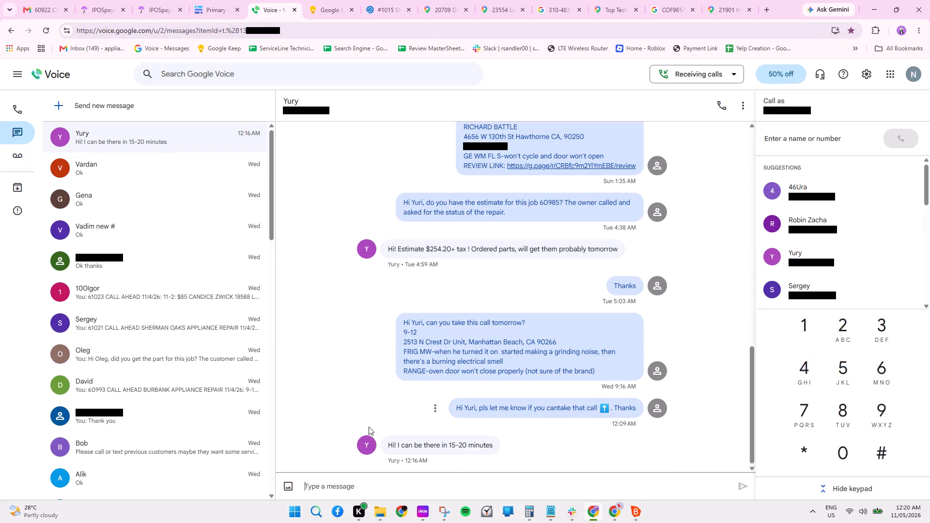
pyautogui.click(373, 479)
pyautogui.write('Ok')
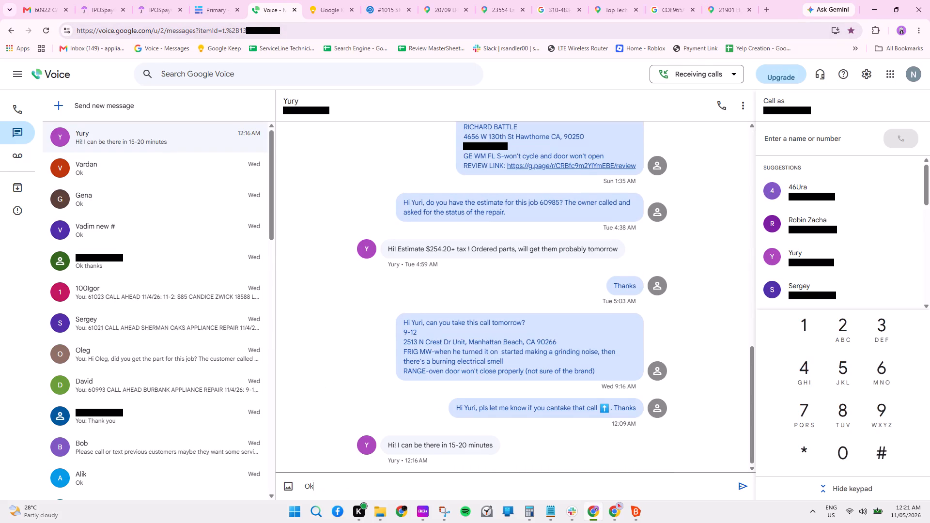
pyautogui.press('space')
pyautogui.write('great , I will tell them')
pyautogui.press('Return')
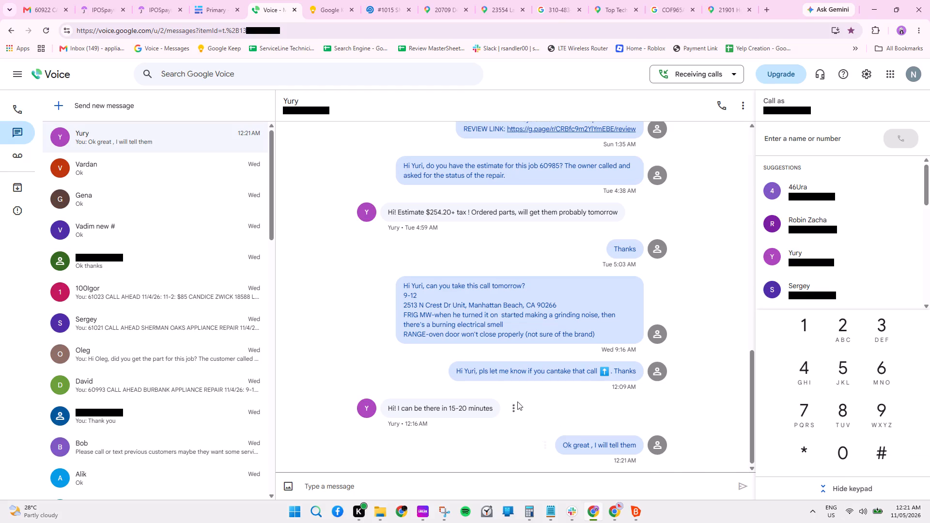
# Open the Manhattan Beach microwave job's record in the Primary call log and copy the customer's first phone number.
pyautogui.click(214, 9)
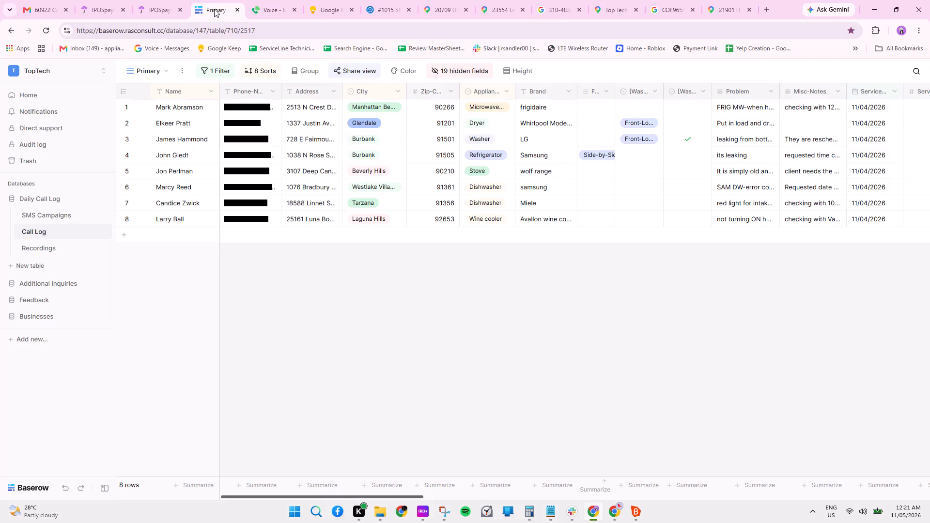
pyautogui.click(145, 110)
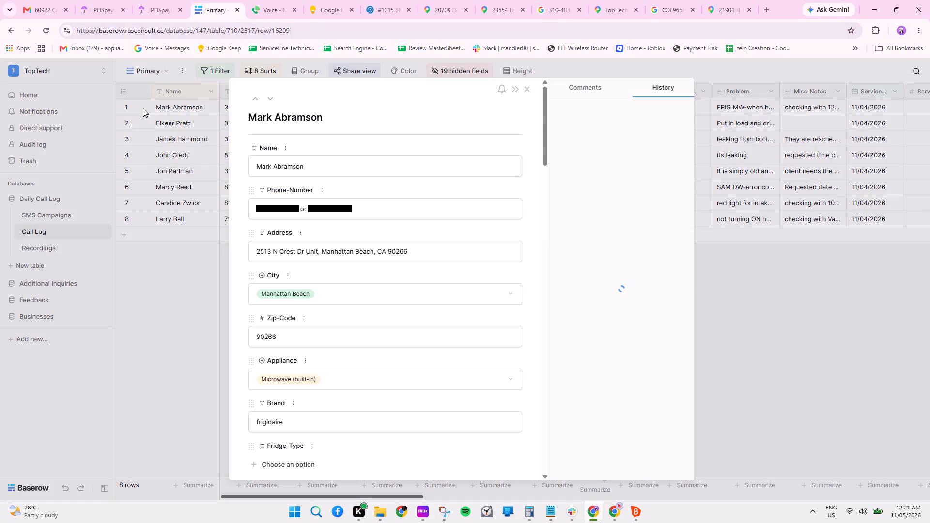
pyautogui.moveTo(299, 213); pyautogui.dragTo(249, 213)
pyautogui.moveTo(300, 207); pyautogui.dragTo(226, 194)
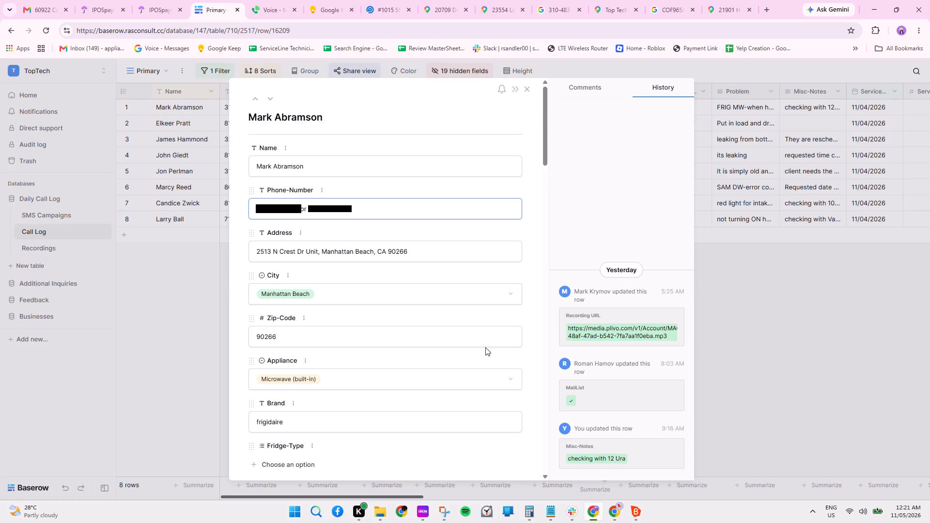
pyautogui.hotkey('ctrl', 'c')
# Assign 12 Ura as the technician for the Manhattan Beach job and close the record.
pyautogui.scroll(-4, 364, 326)
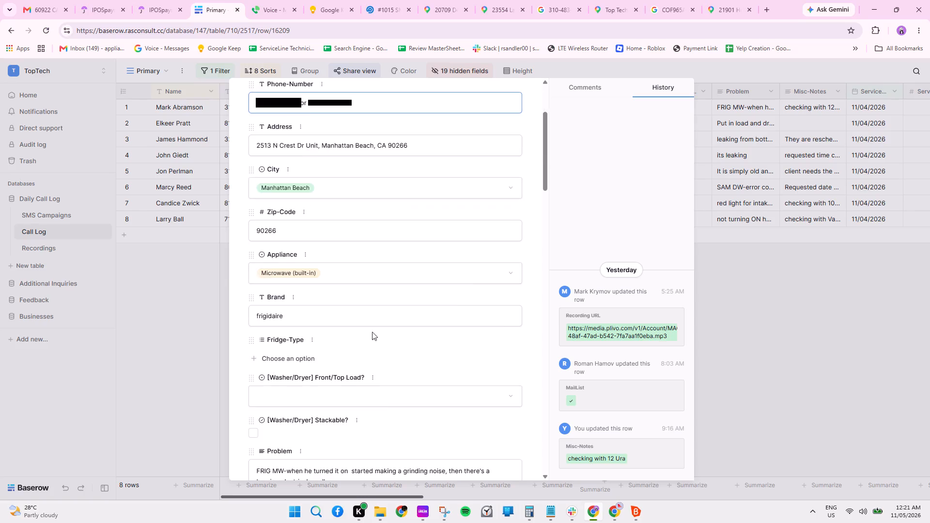
pyautogui.scroll(-11, 372, 332)
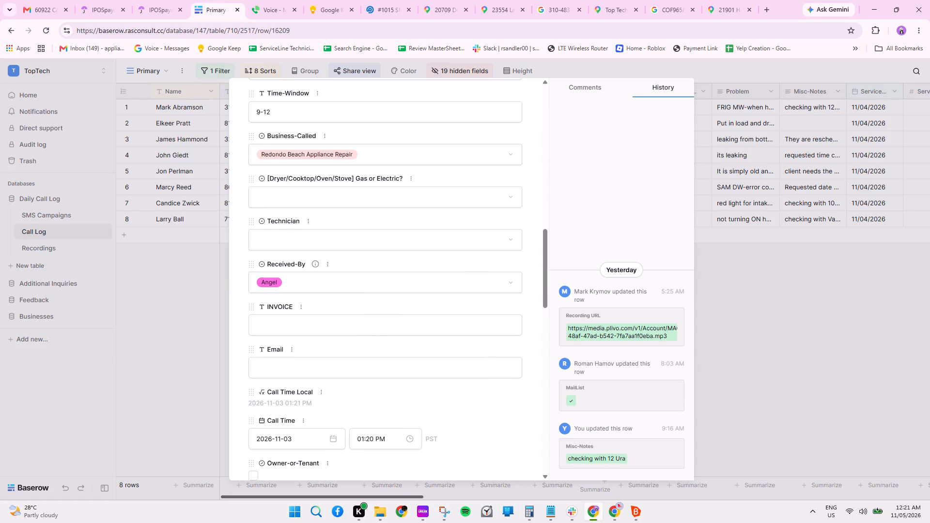
pyautogui.click(296, 239)
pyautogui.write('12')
pyautogui.click(297, 258)
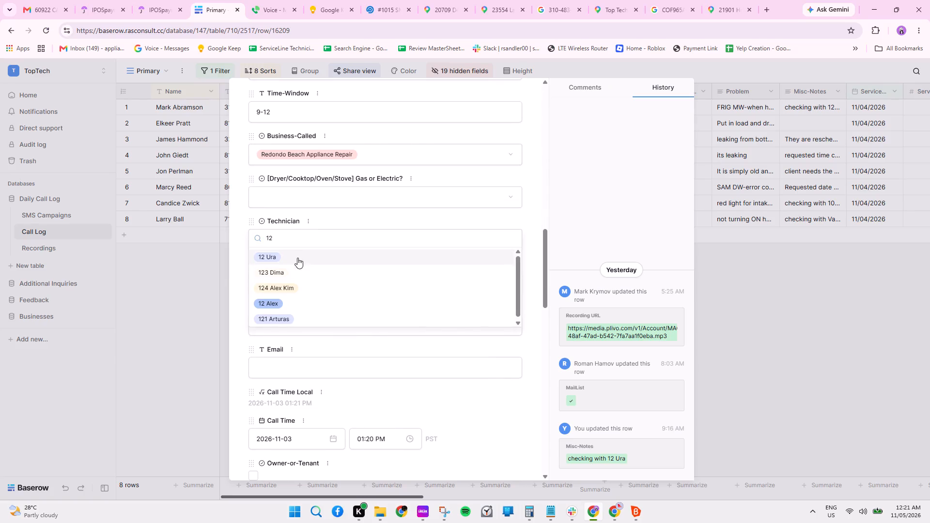
pyautogui.click(806, 331)
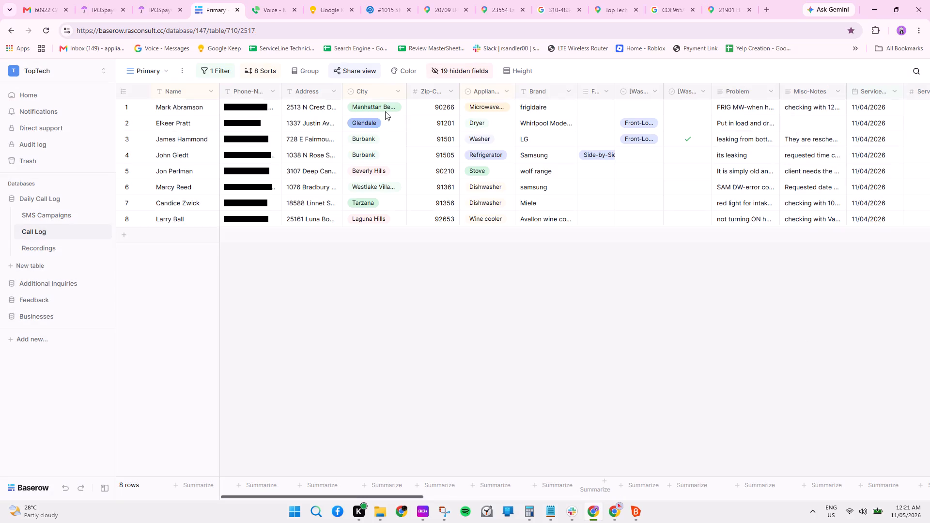
# Call the copied Manhattan Beach customer number through Google Voice.
pyautogui.click(276, 5)
pyautogui.click(807, 139)
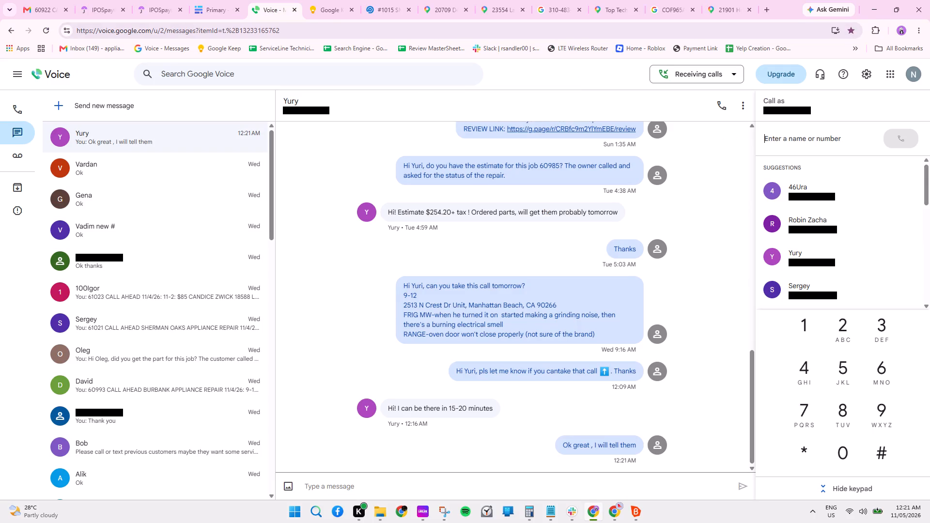
pyautogui.hotkey('ctrl', 'v')
pyautogui.click(890, 138)
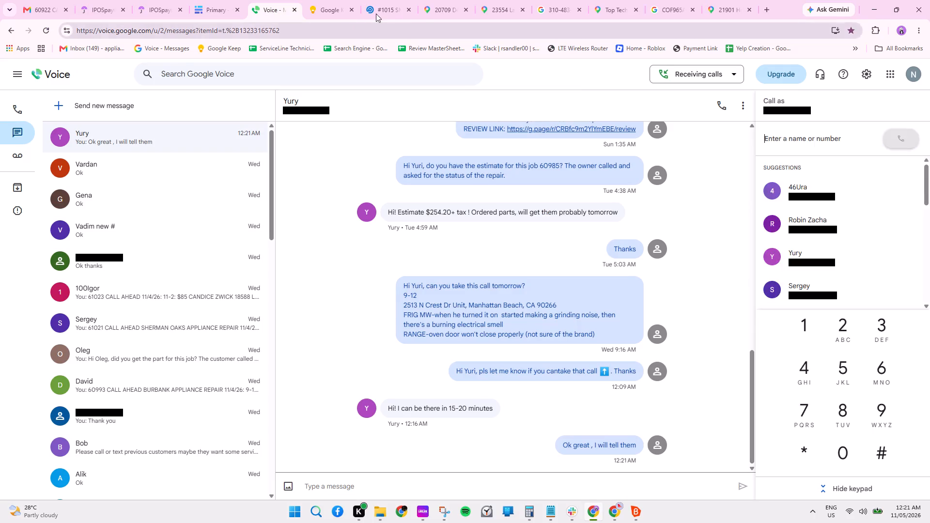
# Draft a customer reply in the North Hollywood Appliance Repair conversation reading "Just to confirm we are not scheduling it?".
pyautogui.click(378, 9)
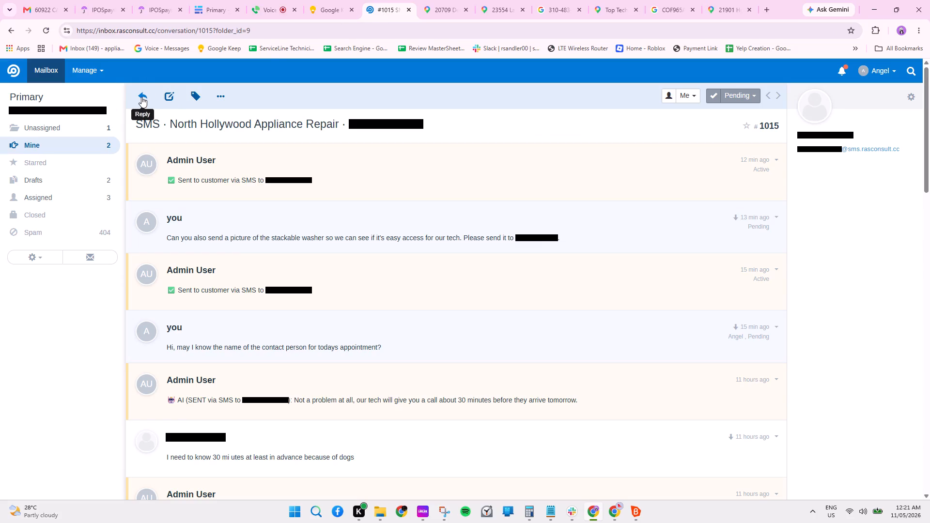
pyautogui.click(141, 97)
pyautogui.click(268, 222)
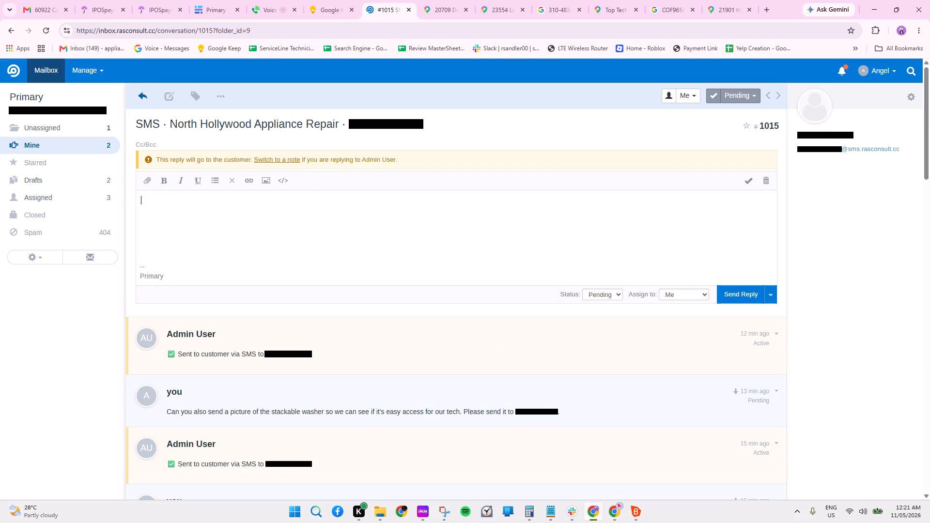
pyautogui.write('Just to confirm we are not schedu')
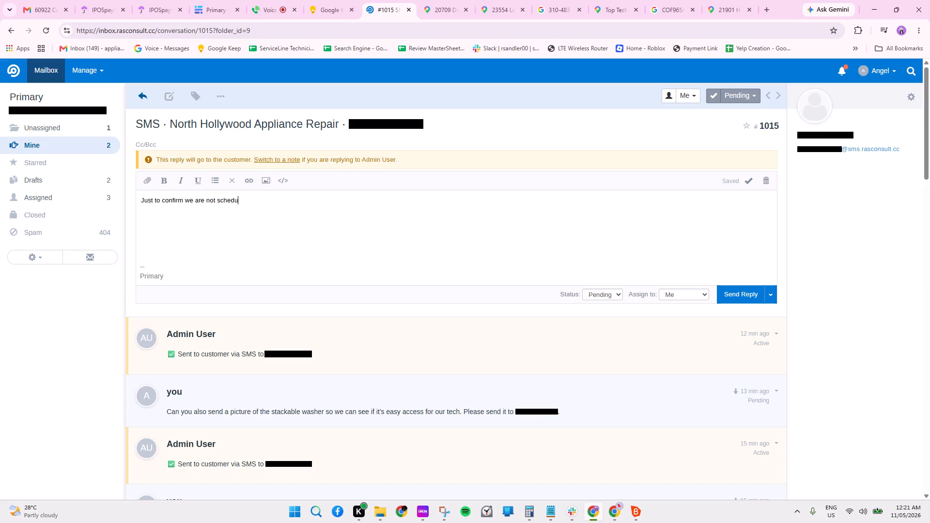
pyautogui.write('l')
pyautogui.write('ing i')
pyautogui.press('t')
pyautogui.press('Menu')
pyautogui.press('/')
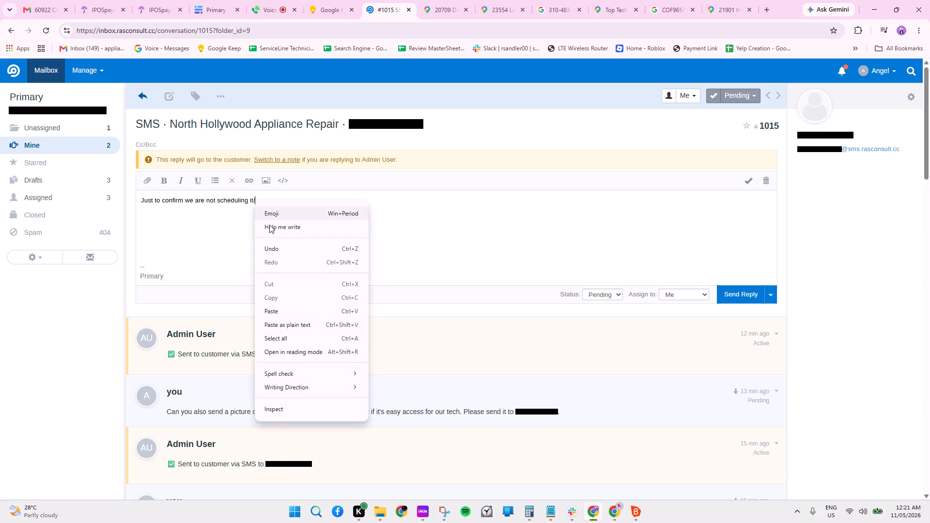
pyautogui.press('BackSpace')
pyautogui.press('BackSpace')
pyautogui.click(480, 223)
pyautogui.press('BackSpace')
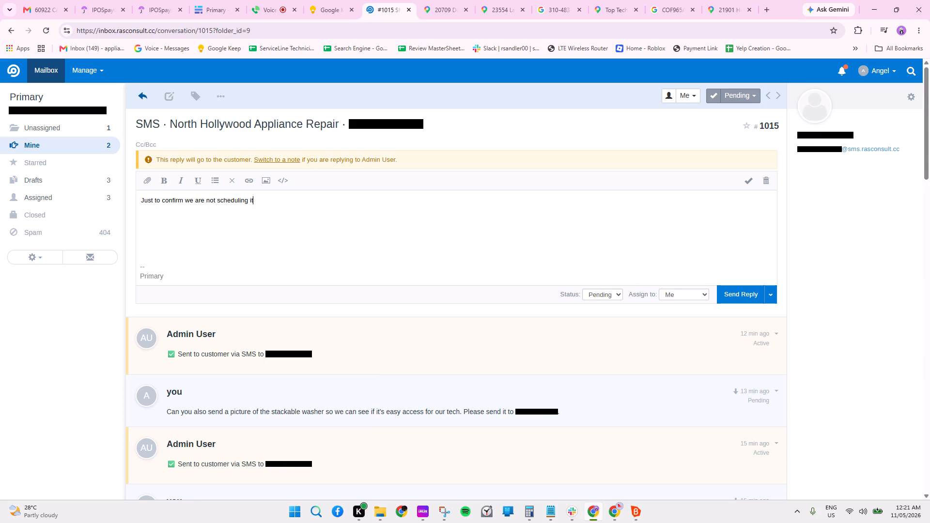
pyautogui.hotkey('shift', '?')
pyautogui.click(82, 128)
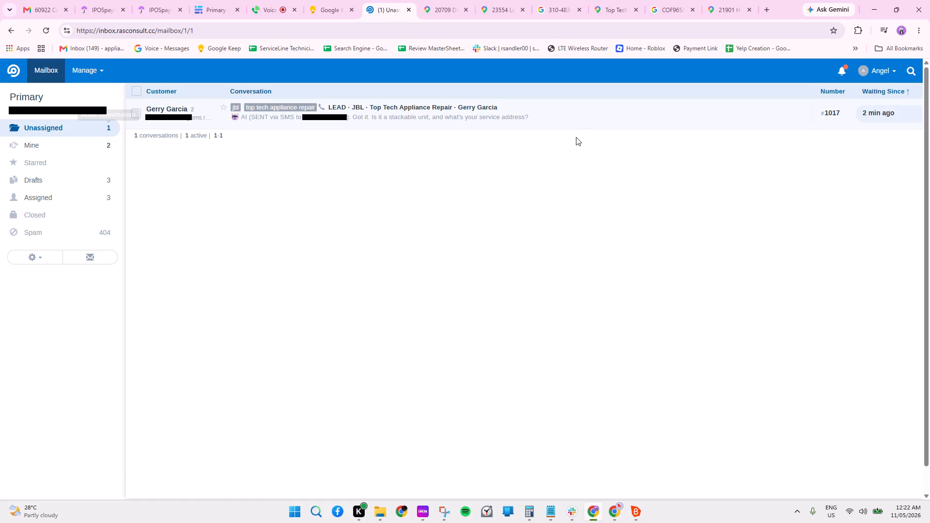
pyautogui.click(580, 125)
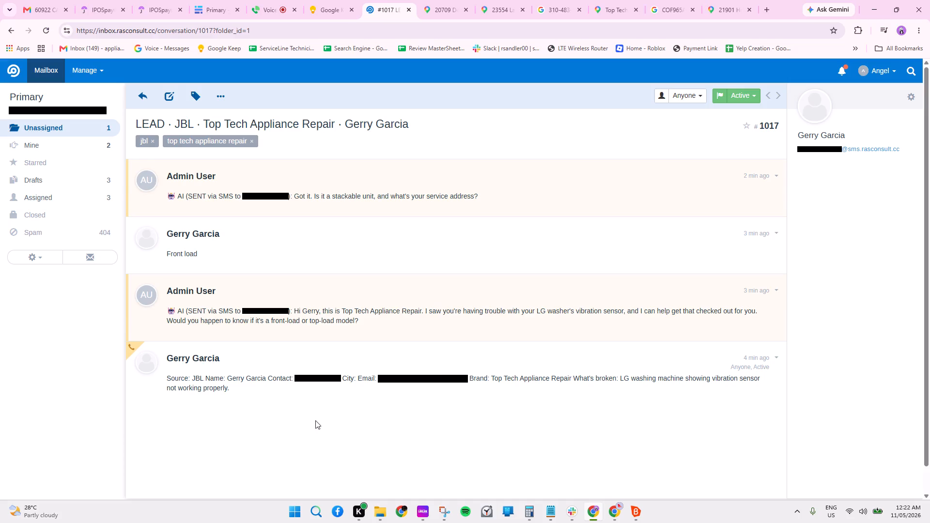
# Bring up the Bria softphone, return to Google Voice and end the Manhattan Beach customer's call.
pyautogui.click(638, 514)
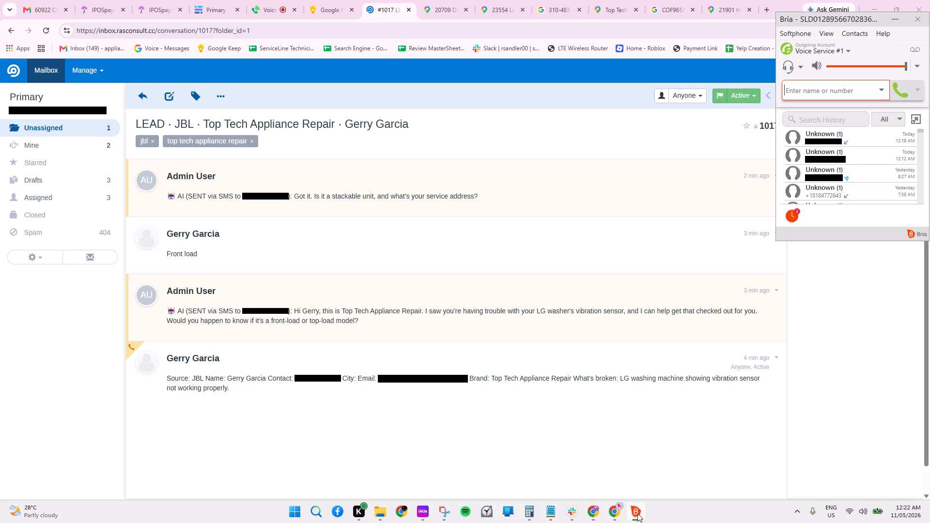
pyautogui.click(273, 8)
pyautogui.click(848, 477)
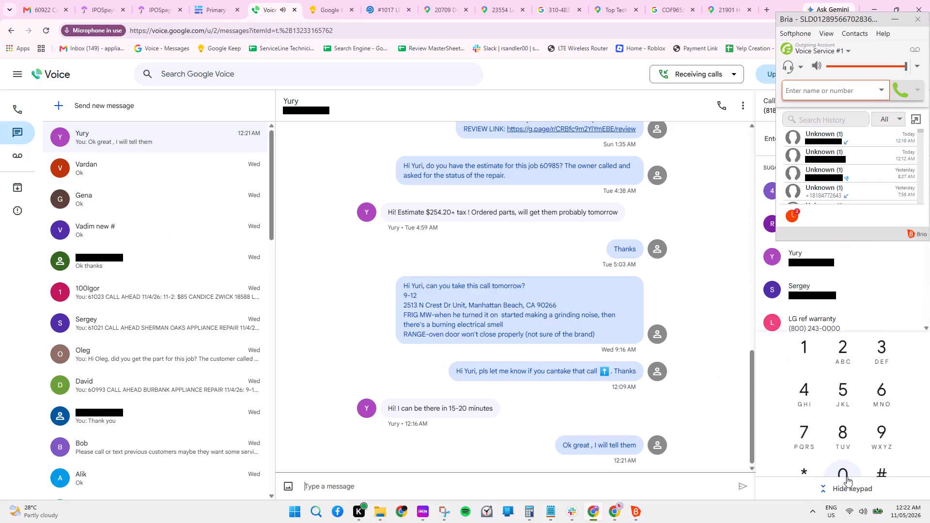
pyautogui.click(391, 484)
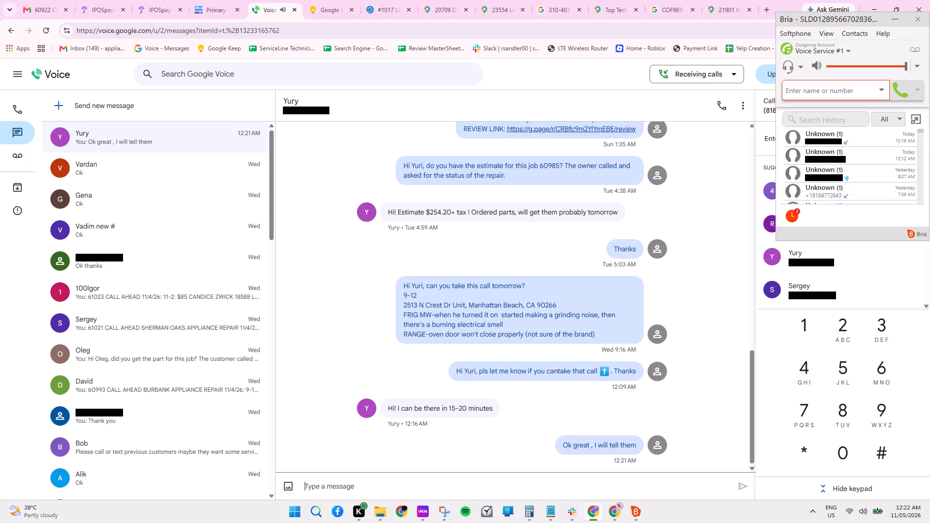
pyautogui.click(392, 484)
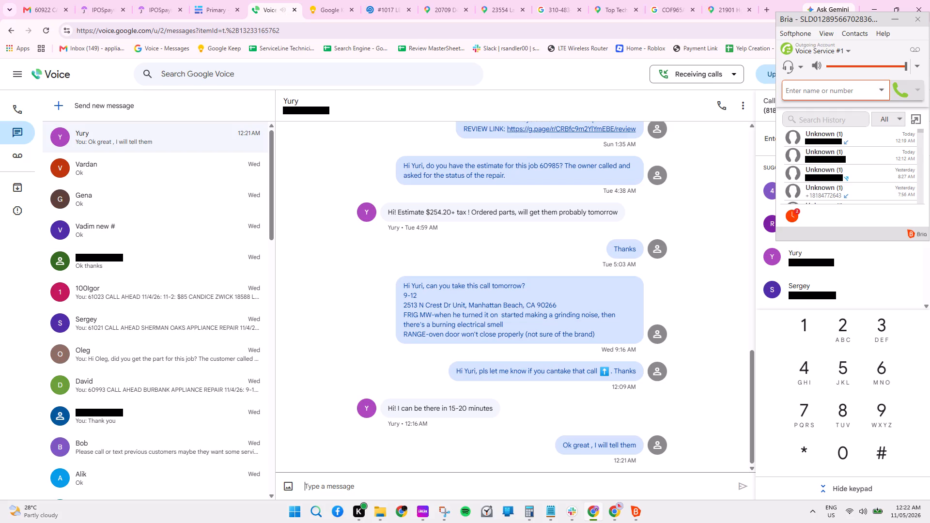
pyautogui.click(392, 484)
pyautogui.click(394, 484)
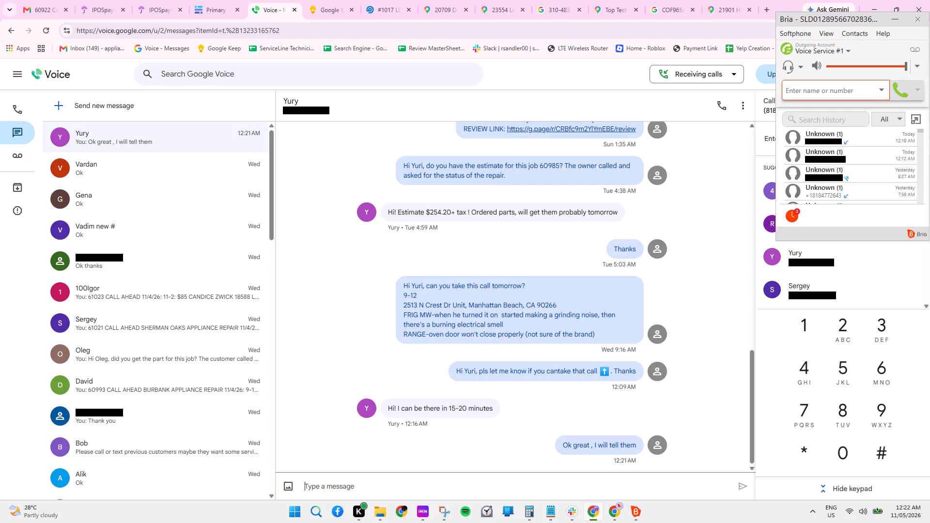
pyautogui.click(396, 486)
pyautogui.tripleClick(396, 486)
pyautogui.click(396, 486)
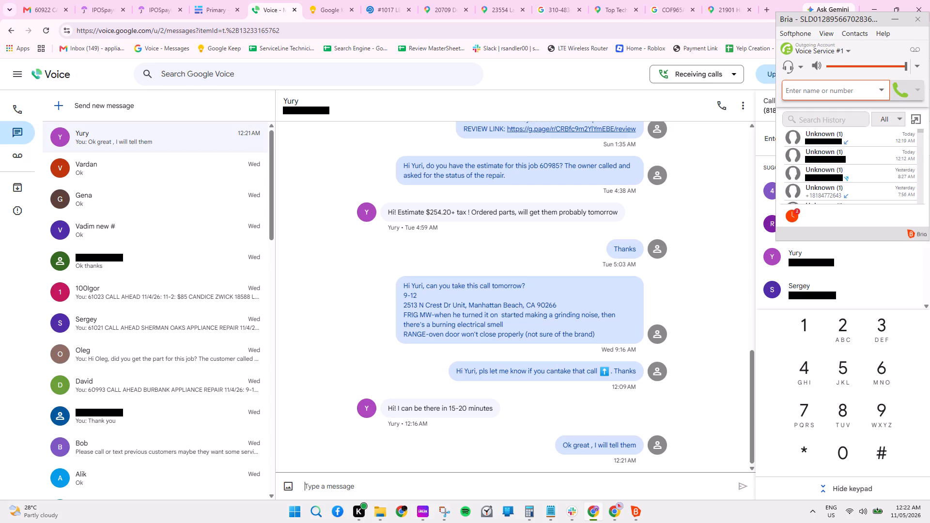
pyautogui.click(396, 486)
# Return to the Primary call log and minimize the Bria softphone covering it.
pyautogui.click(210, 4)
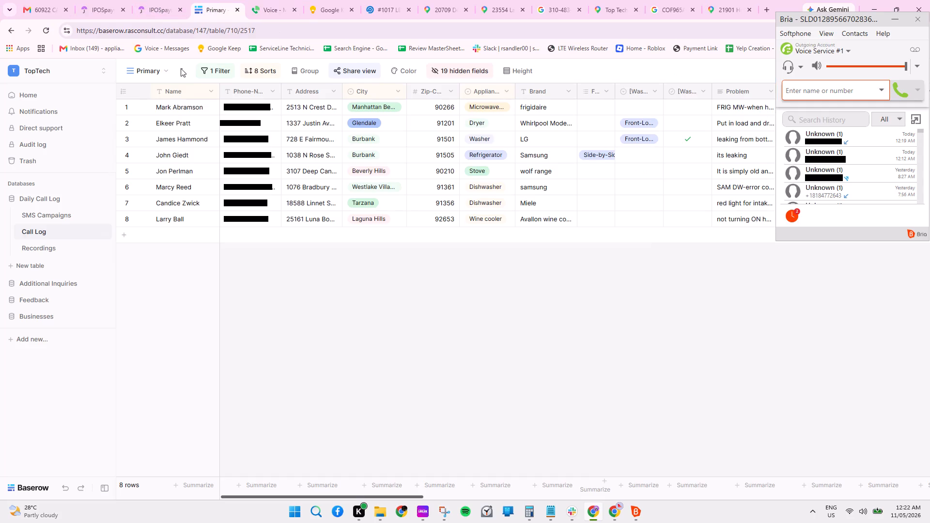
pyautogui.click(891, 21)
pyautogui.tripleClick(747, 299)
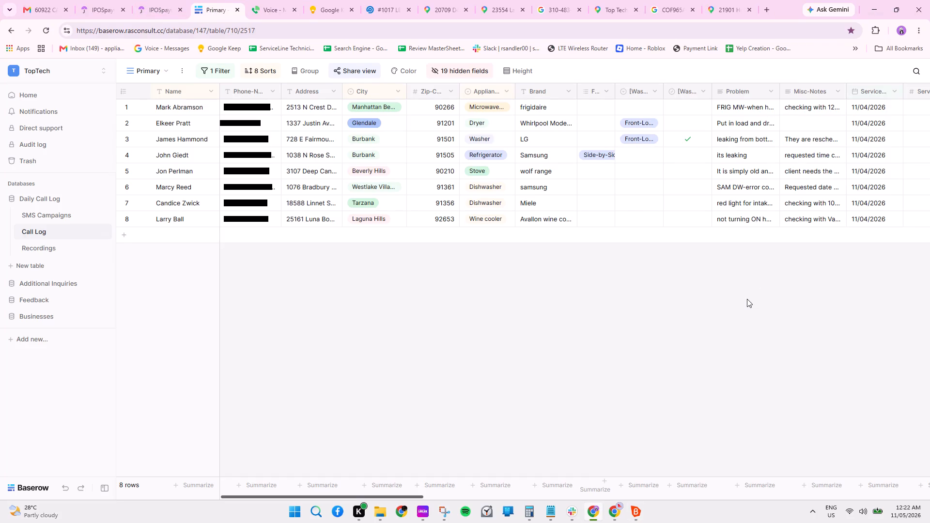
# Copy the second phone number from the Manhattan Beach customer's call log record and call it in Google Voice.
pyautogui.click(145, 105)
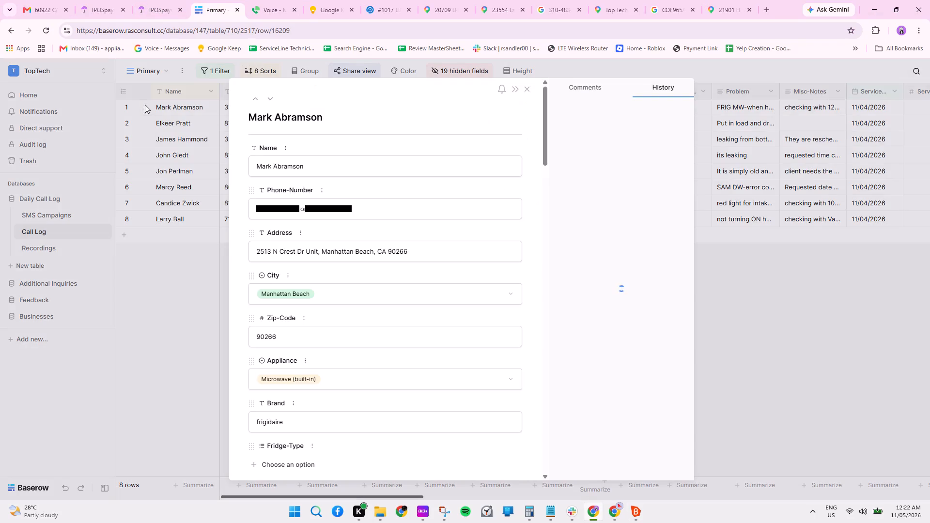
pyautogui.click(397, 209)
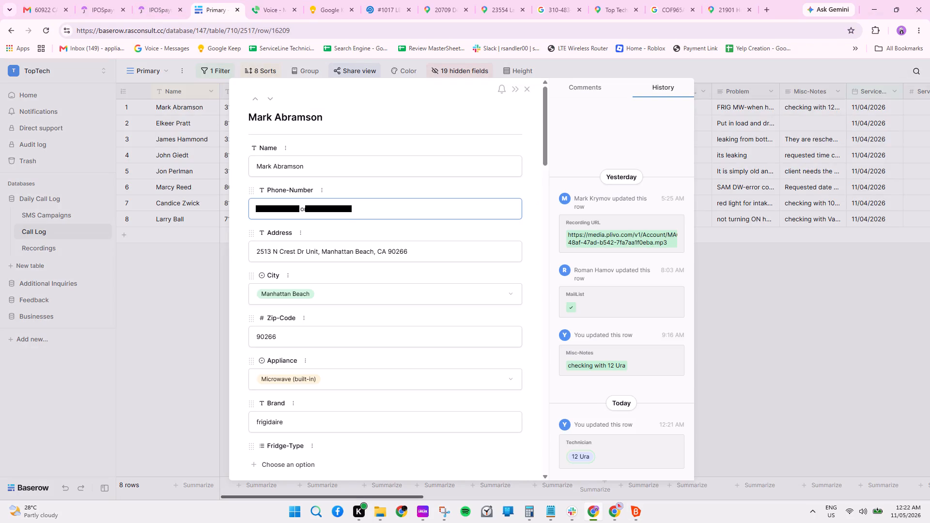
pyautogui.moveTo(309, 208); pyautogui.dragTo(373, 208)
pyautogui.rightClick(342, 206)
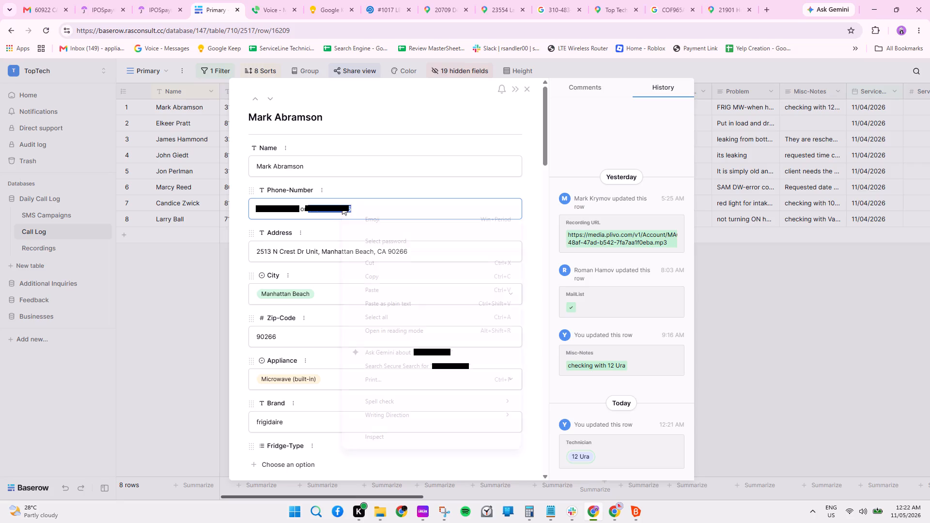
pyautogui.click(381, 277)
pyautogui.click(271, 3)
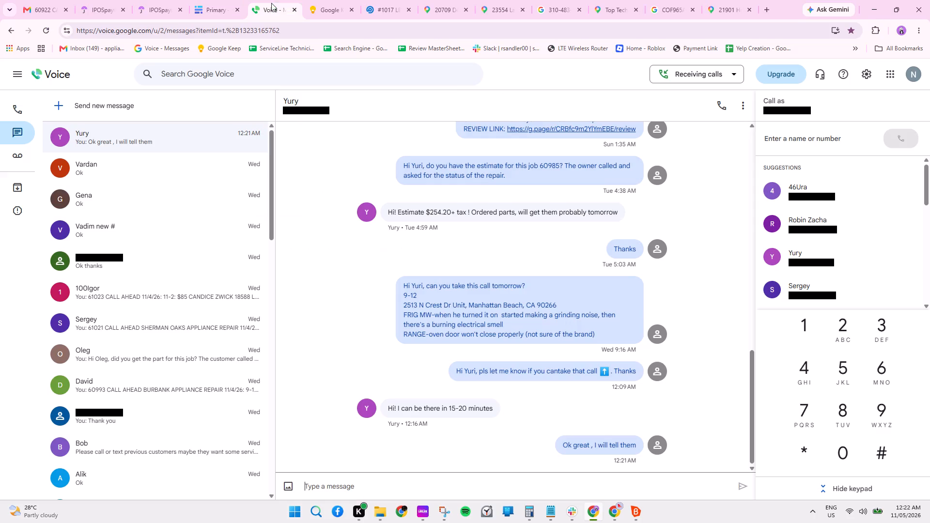
pyautogui.click(782, 138)
pyautogui.rightClick(782, 138)
pyautogui.click(809, 257)
pyautogui.click(901, 143)
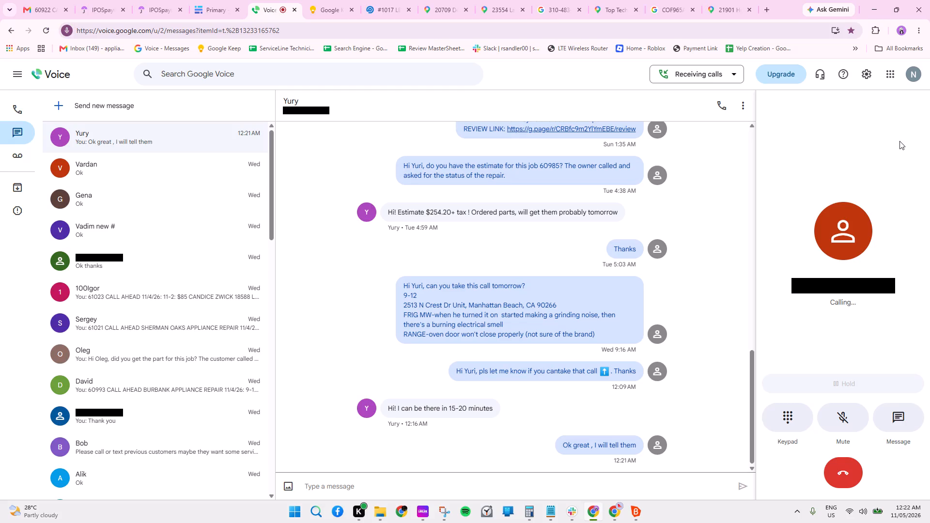
# Mute the microphone during the call to the Manhattan Beach customer, and end the call.
pyautogui.click(839, 423)
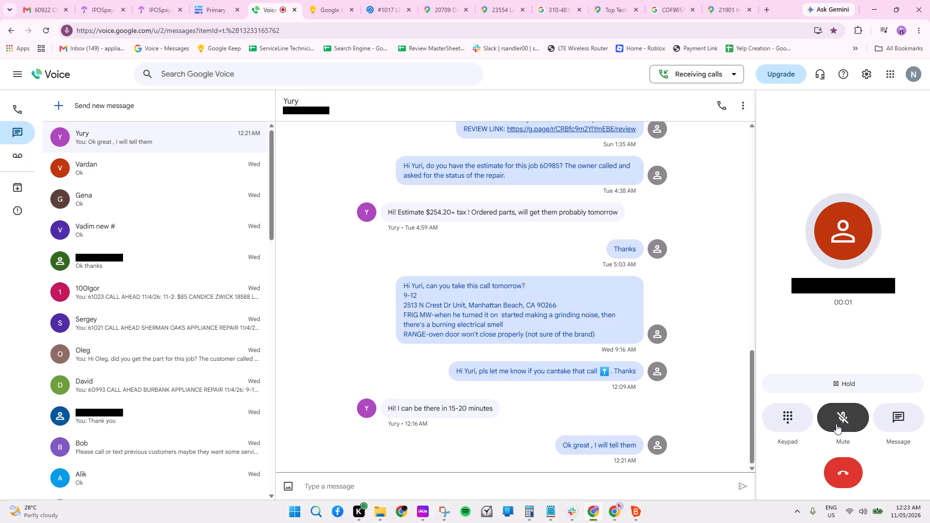
pyautogui.click(844, 473)
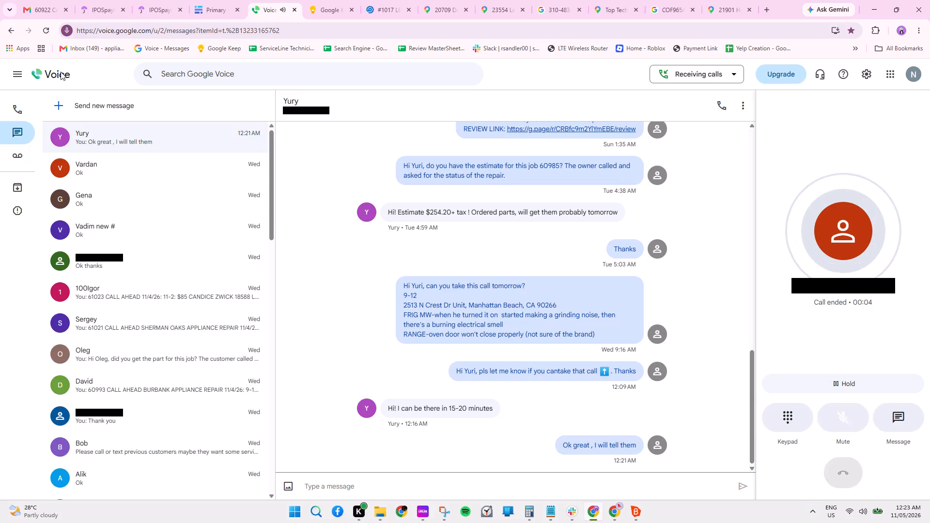
pyautogui.click(208, 12)
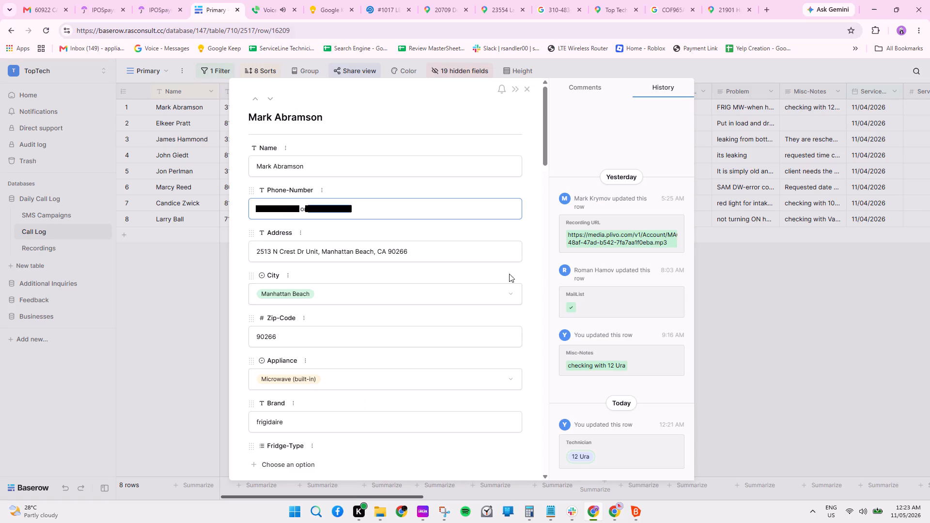
pyautogui.click(536, 273)
pyautogui.scroll(-5, 541, 287)
pyautogui.click(854, 364)
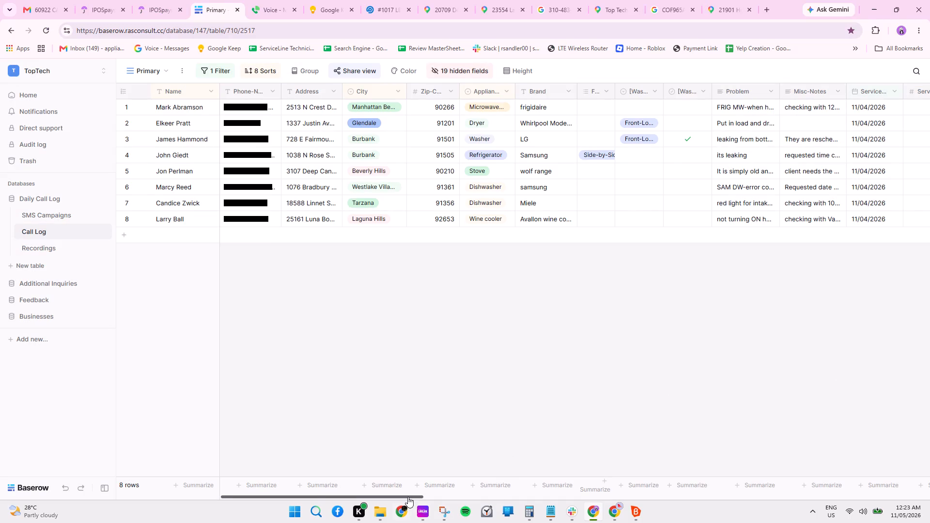
pyautogui.moveTo(408, 497); pyautogui.dragTo(570, 508)
pyautogui.click(662, 108)
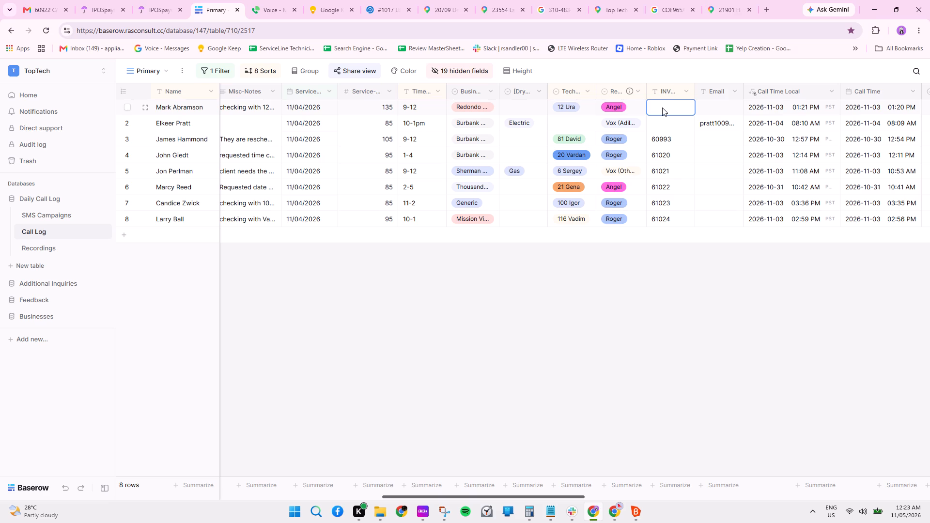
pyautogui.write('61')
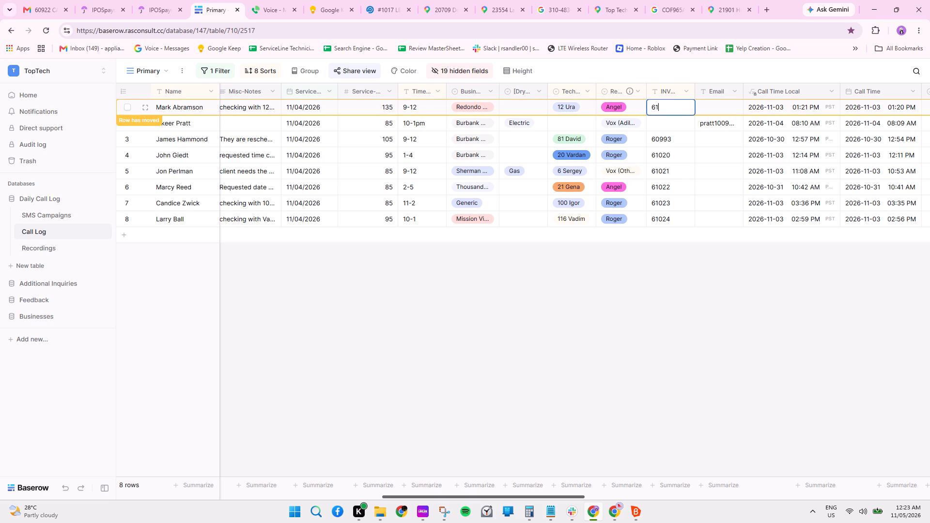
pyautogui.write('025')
pyautogui.click(622, 361)
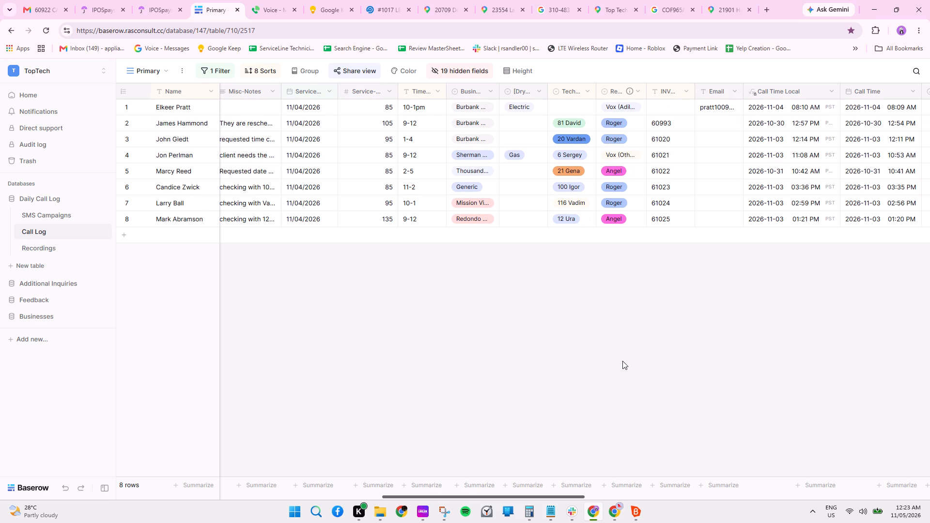
# Widen the navigation sidebar beside the call log table.
pyautogui.moveTo(115, 69); pyautogui.dragTo(303, 109)
pyautogui.click(468, 300)
pyautogui.moveTo(116, 71); pyautogui.dragTo(254, 94)
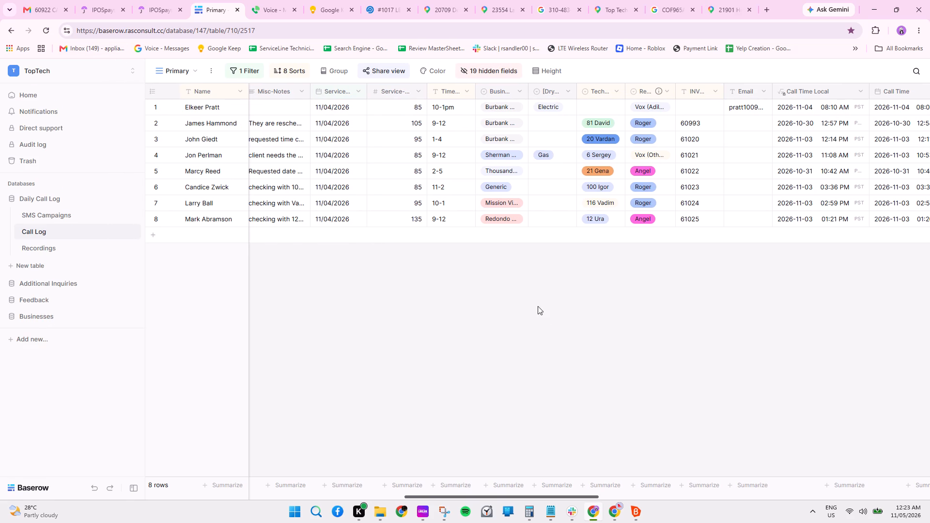
pyautogui.click(544, 316)
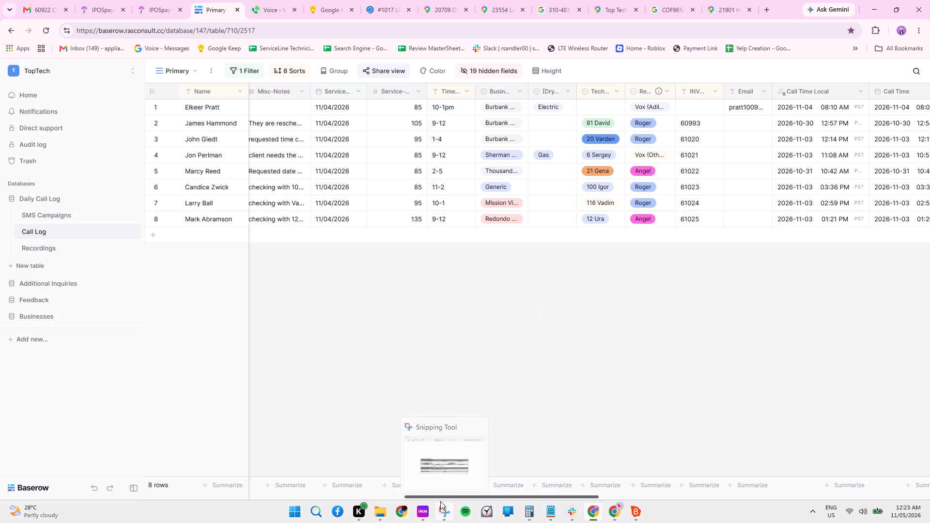
# Switch to the -12 URA notes in Notepad and add blank lines below the 61024 Mission Viejo job entry.
pyautogui.click(369, 306)
pyautogui.moveTo(426, 495); pyautogui.dragTo(388, 494)
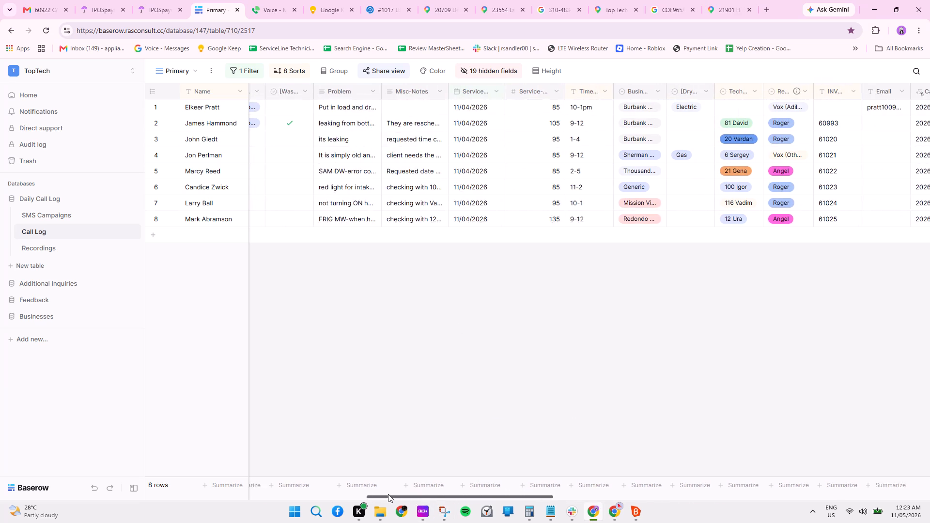
pyautogui.moveTo(388, 494); pyautogui.dragTo(366, 493)
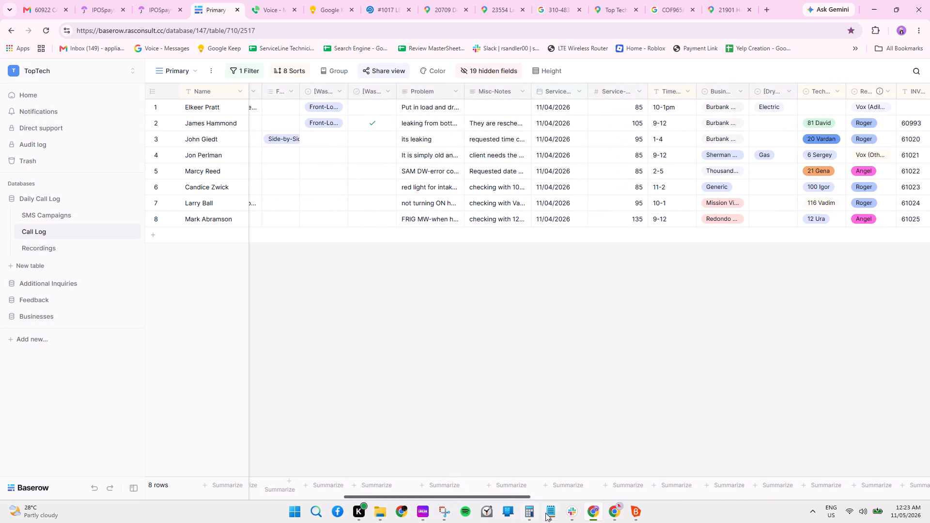
pyautogui.click(548, 512)
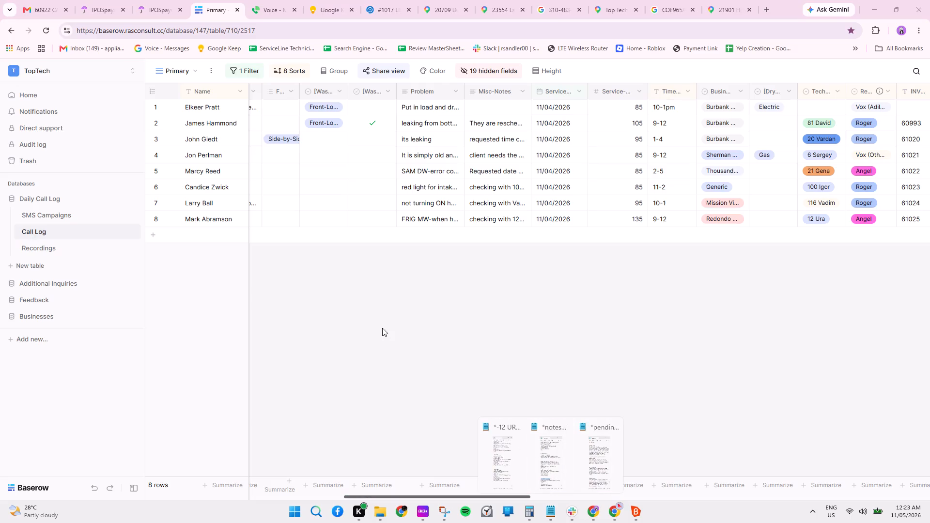
pyautogui.click(507, 467)
pyautogui.scroll(-2, 61, 340)
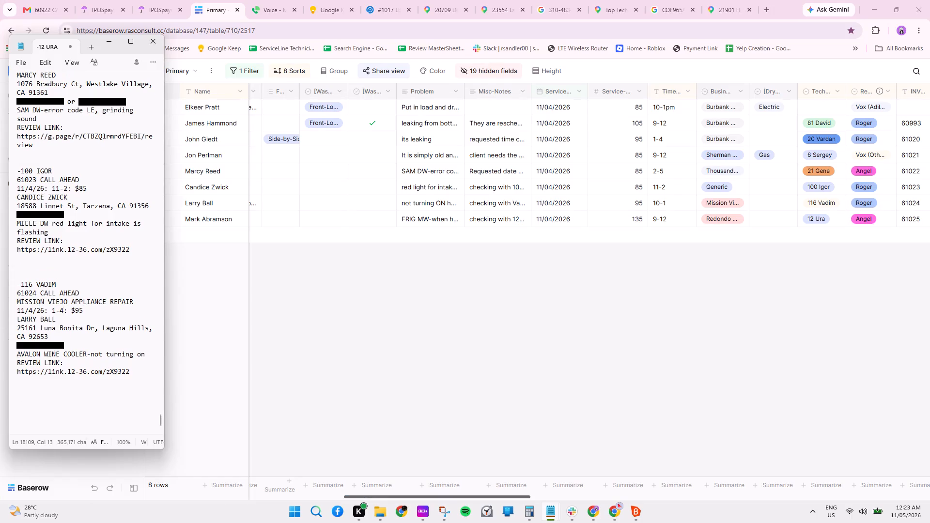
pyautogui.scroll(-2, 61, 340)
pyautogui.click(34, 307)
pyautogui.press('Return')
pyautogui.press('Return')
pyautogui.press('Return')
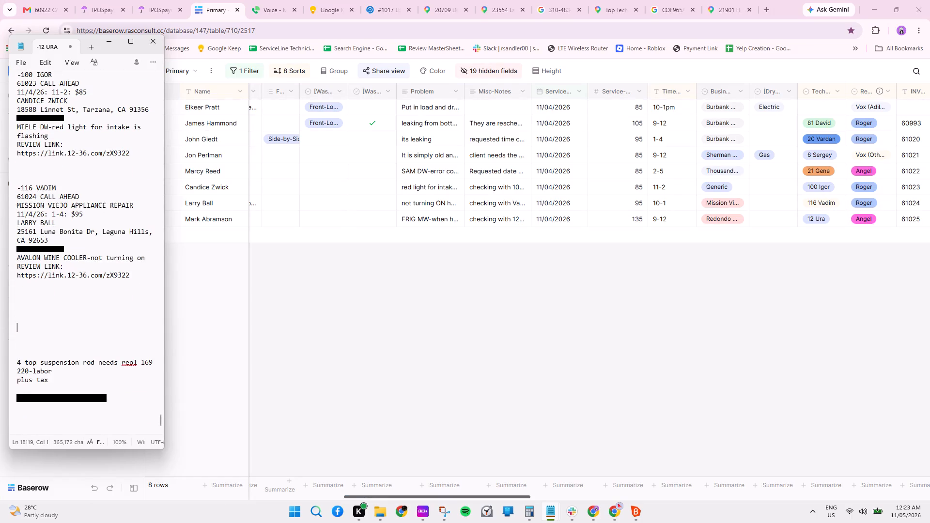
pyautogui.press('Return')
pyautogui.press('Return')
pyautogui.press('Return')
pyautogui.press('Return')
pyautogui.press('Return')
pyautogui.press('Return')
pyautogui.press('Return')
pyautogui.press('Return')
pyautogui.press('Return')
pyautogui.press('Return')
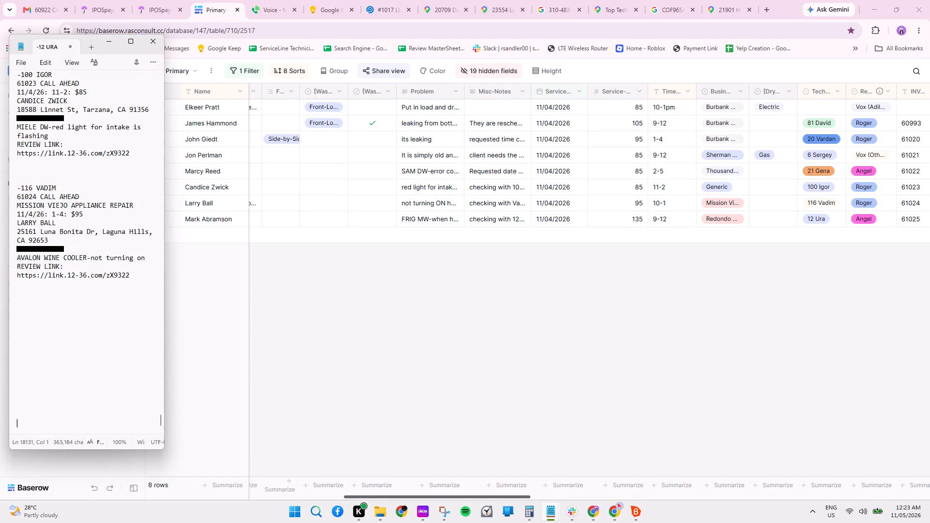
# Start a new job entry below 61024 with the lines "-12 URA", "61025 CALL AHEAD" and "REDONDO BCH APPLIANCE REPAIR".
pyautogui.click(21, 300)
pyautogui.press('Return')
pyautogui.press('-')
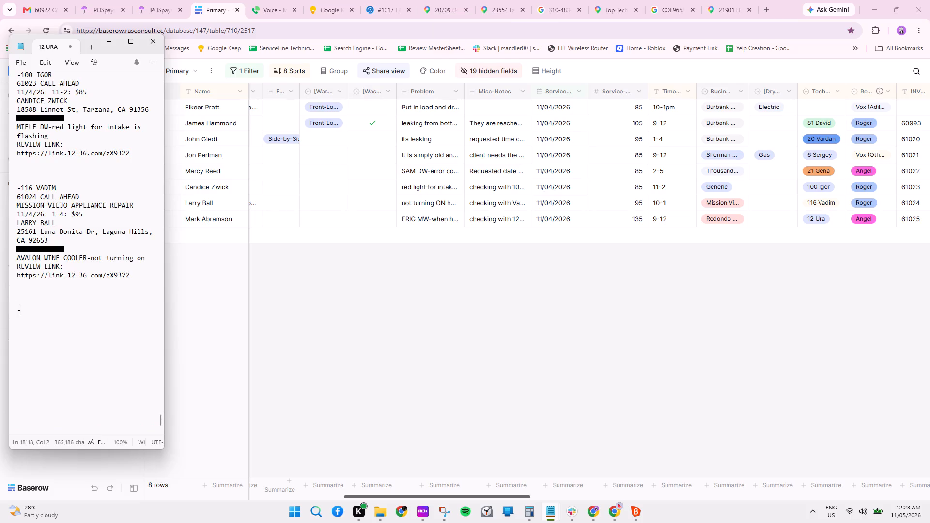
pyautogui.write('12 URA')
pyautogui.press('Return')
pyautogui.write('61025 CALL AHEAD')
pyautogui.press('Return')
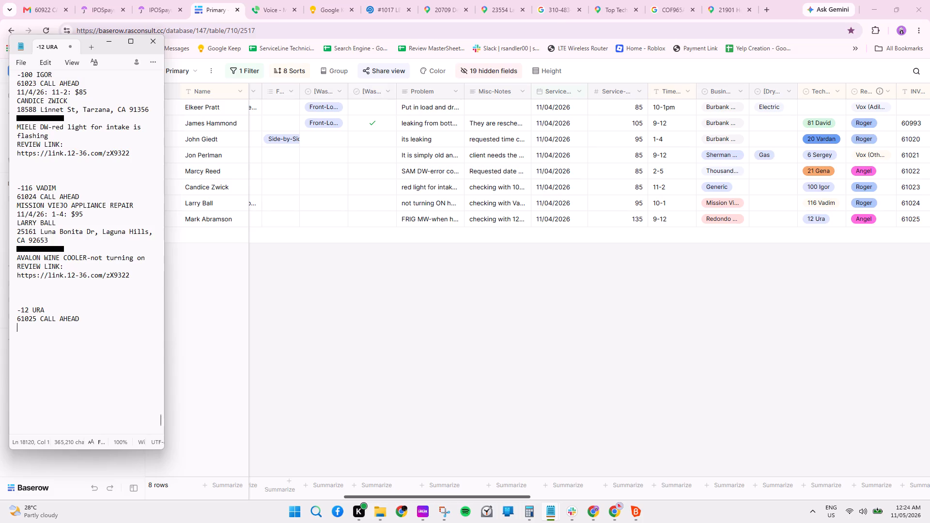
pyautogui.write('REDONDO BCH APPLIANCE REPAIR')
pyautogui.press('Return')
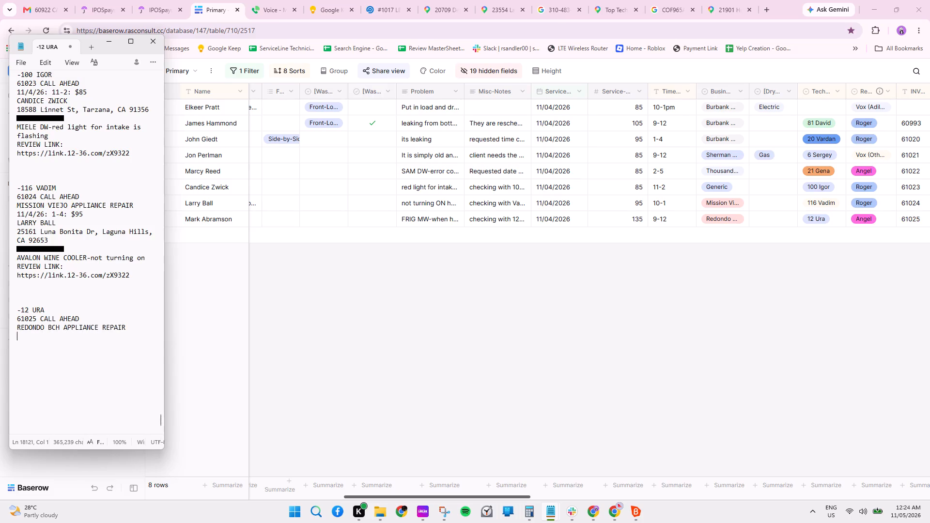
# Add the appointment line "11/4/26: 9-12: $135" to the 61025 job entry.
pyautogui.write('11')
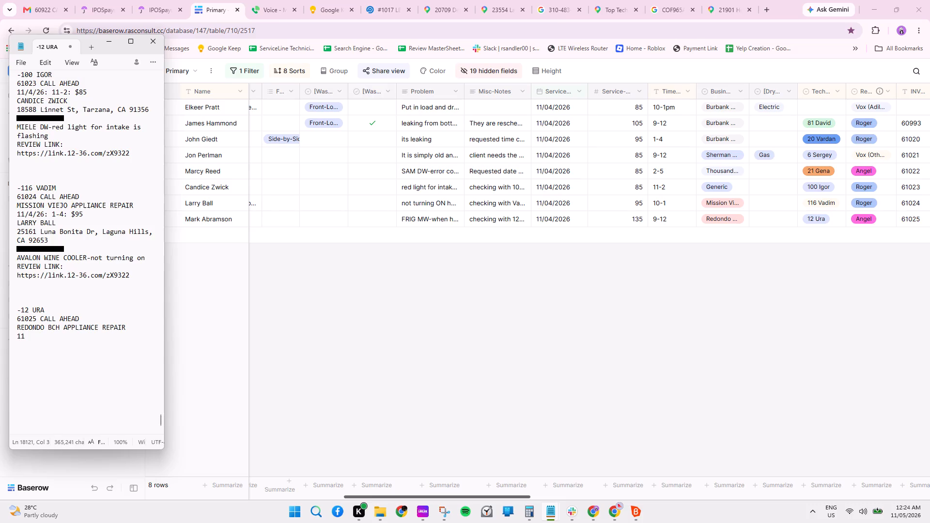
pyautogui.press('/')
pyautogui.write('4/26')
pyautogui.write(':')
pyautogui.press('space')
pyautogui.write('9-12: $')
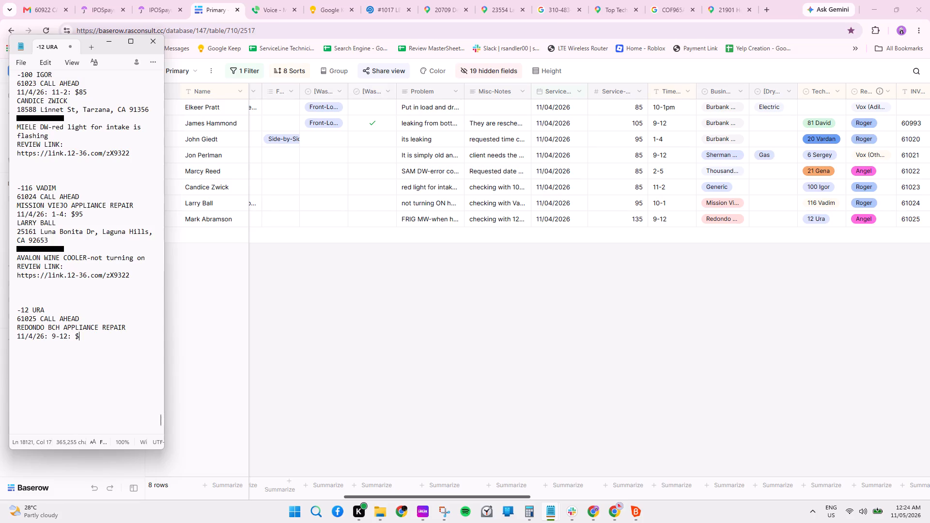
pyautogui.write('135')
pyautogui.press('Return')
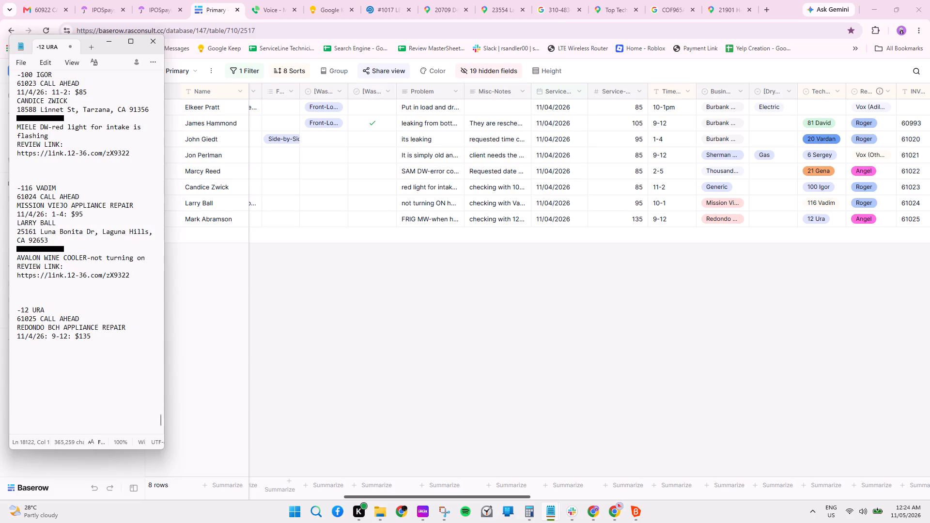
# Add the customer's name in capitals as the line below the appointment line in the 61025 job entry.
pyautogui.click(29, 344)
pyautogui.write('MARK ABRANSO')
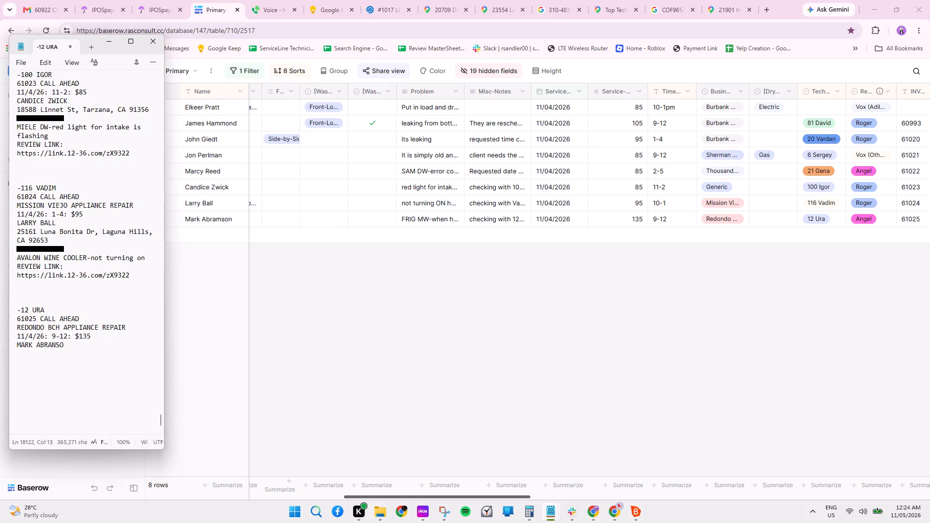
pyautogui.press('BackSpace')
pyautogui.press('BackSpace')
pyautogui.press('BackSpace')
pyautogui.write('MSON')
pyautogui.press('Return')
# Switch to Baserow and set the Create Time filter of Additional Inquiries Table 1 to the exact date 2026-11-04.
pyautogui.click(536, 312)
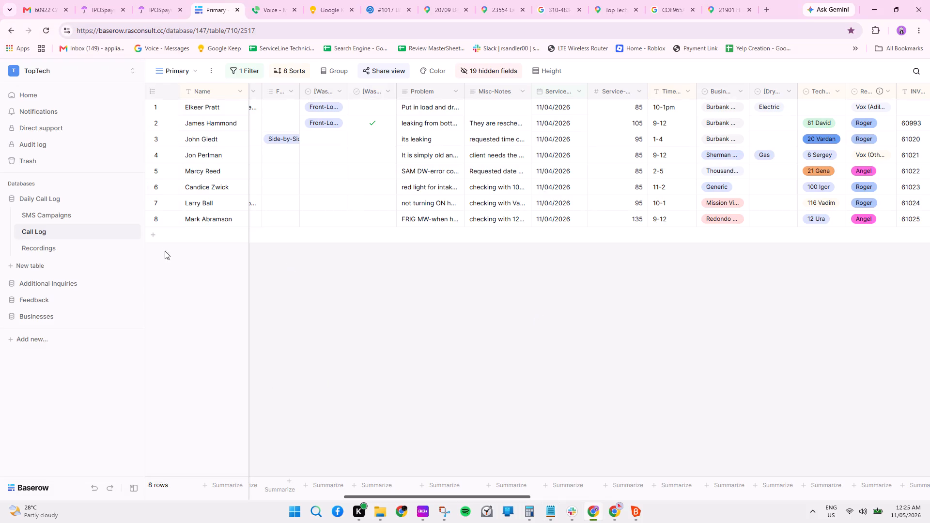
pyautogui.click(53, 285)
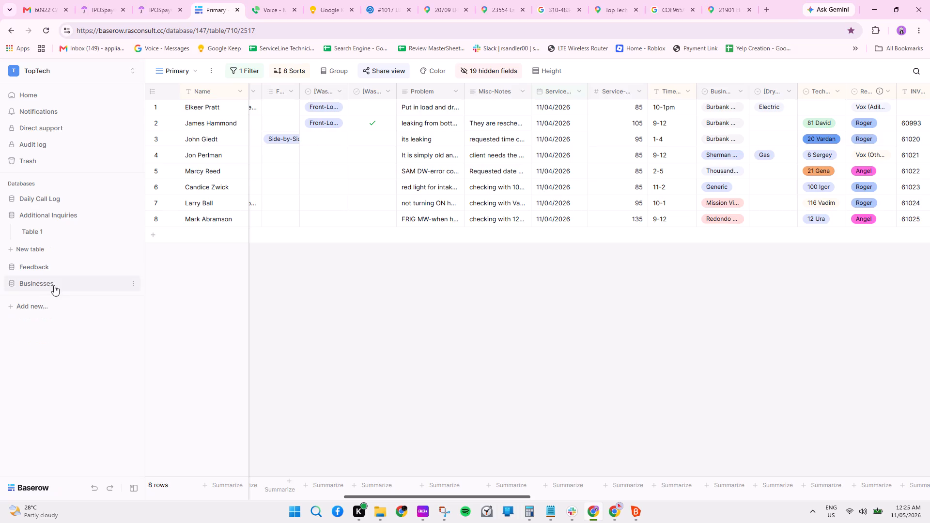
pyautogui.click(52, 232)
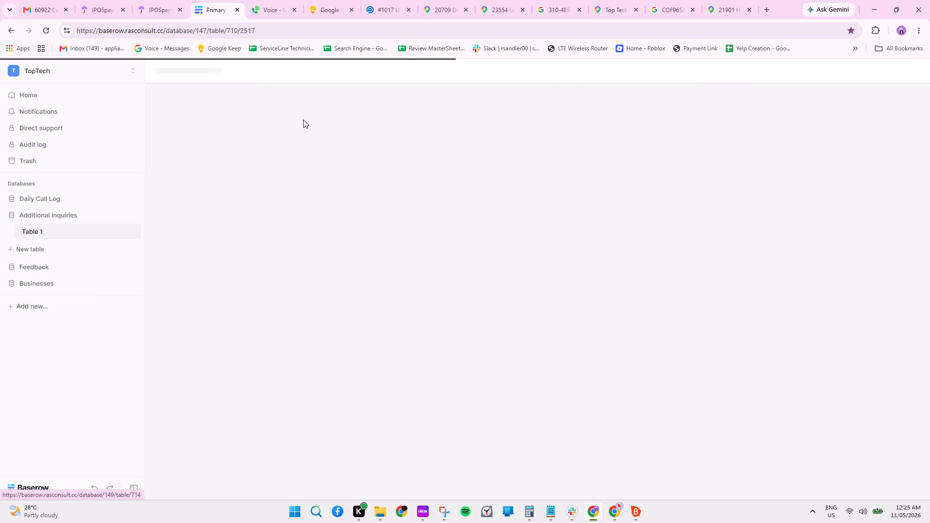
pyautogui.click(232, 68)
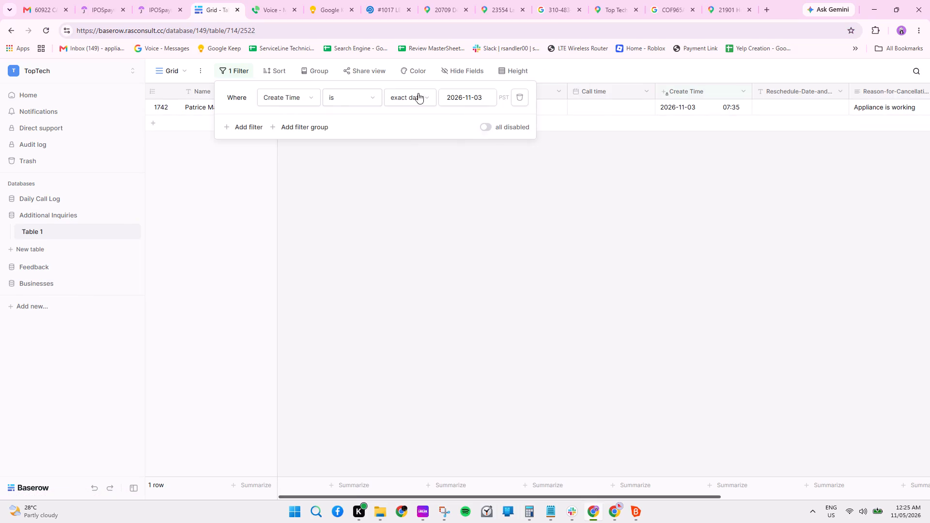
pyautogui.click(459, 98)
pyautogui.click(490, 180)
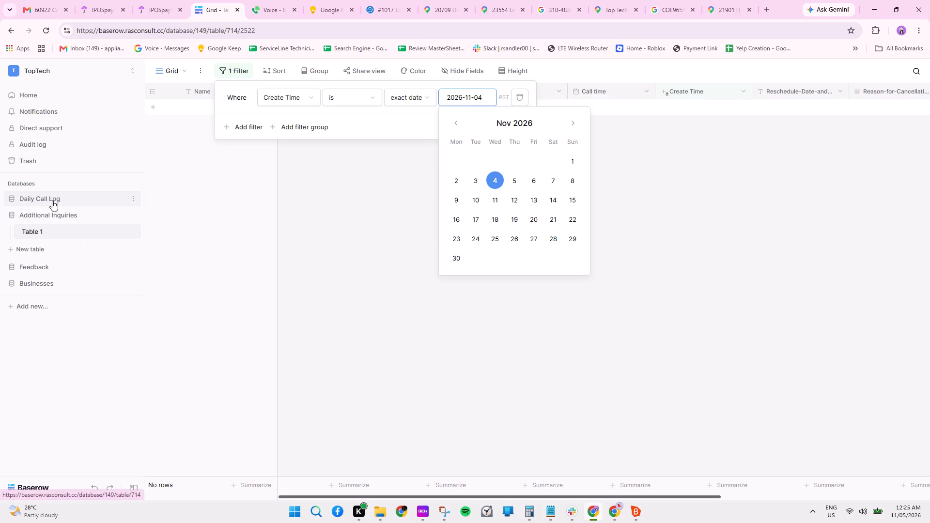
# Return to the Call Log, open the Manhattan Beach customer's record, and copy its address into the 61025 entry in Notepad.
pyautogui.click(70, 195)
pyautogui.click(64, 231)
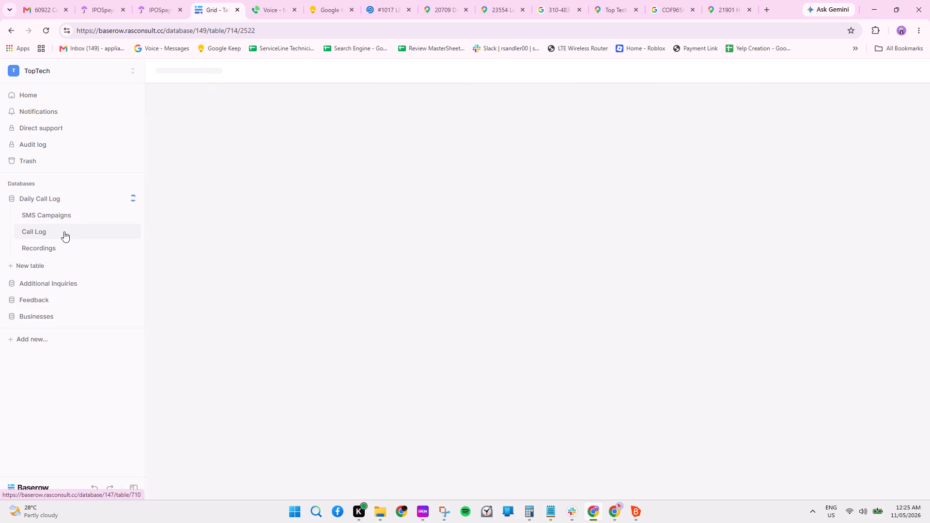
pyautogui.click(266, 9)
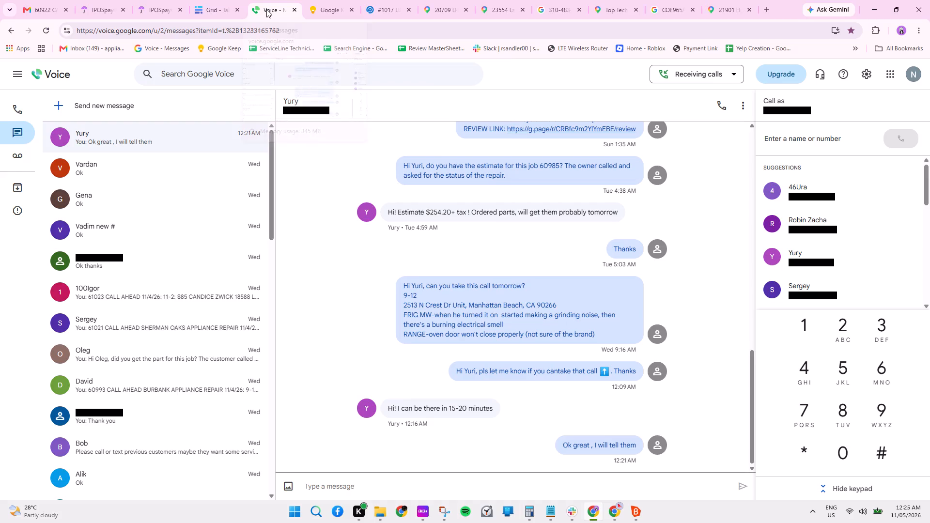
pyautogui.click(209, 9)
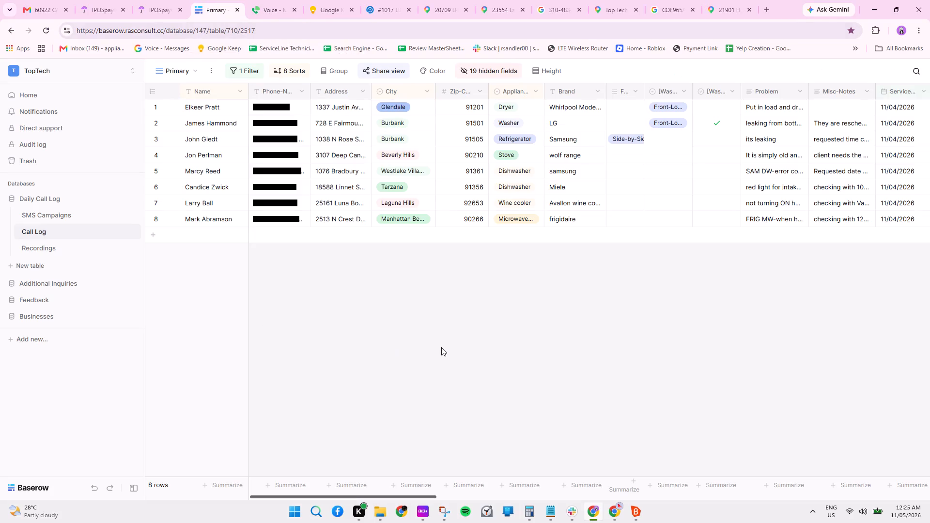
pyautogui.click(173, 220)
pyautogui.click(545, 511)
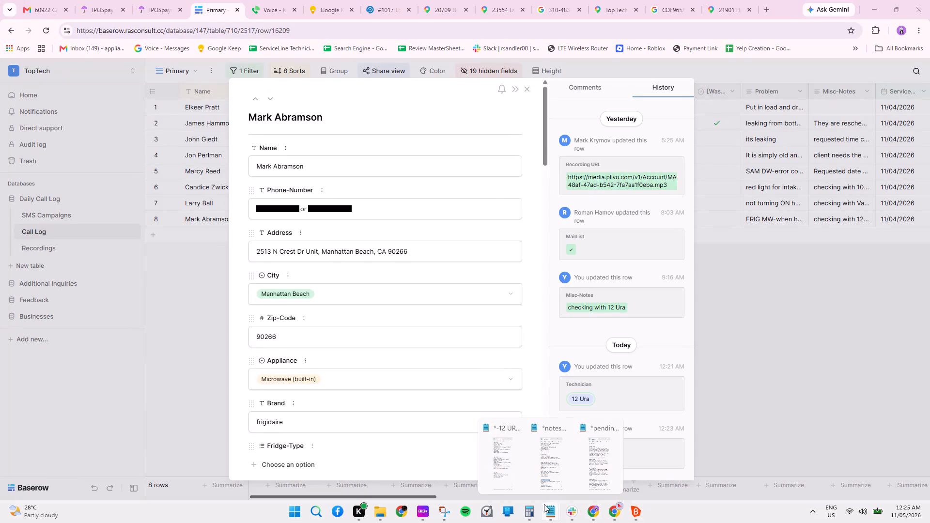
pyautogui.click(499, 476)
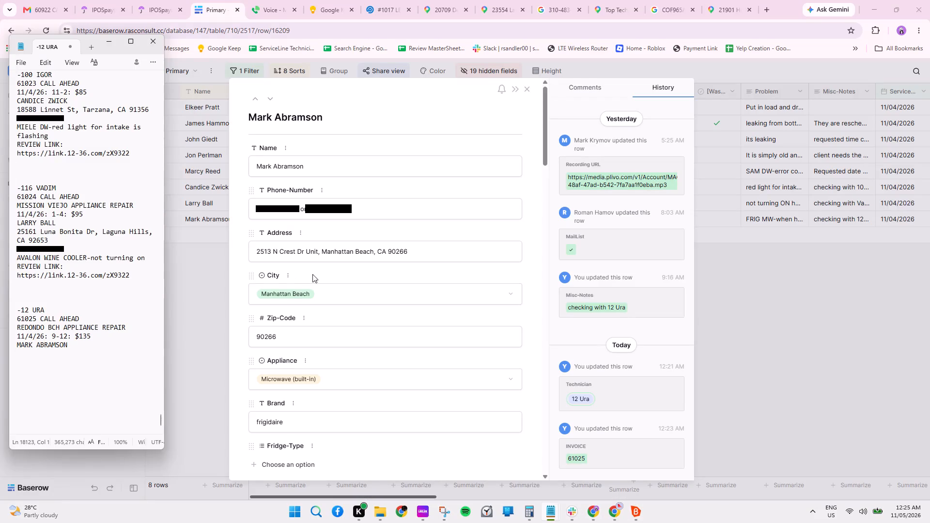
pyautogui.tripleClick(340, 253)
pyautogui.hotkey('ctrl', 'c')
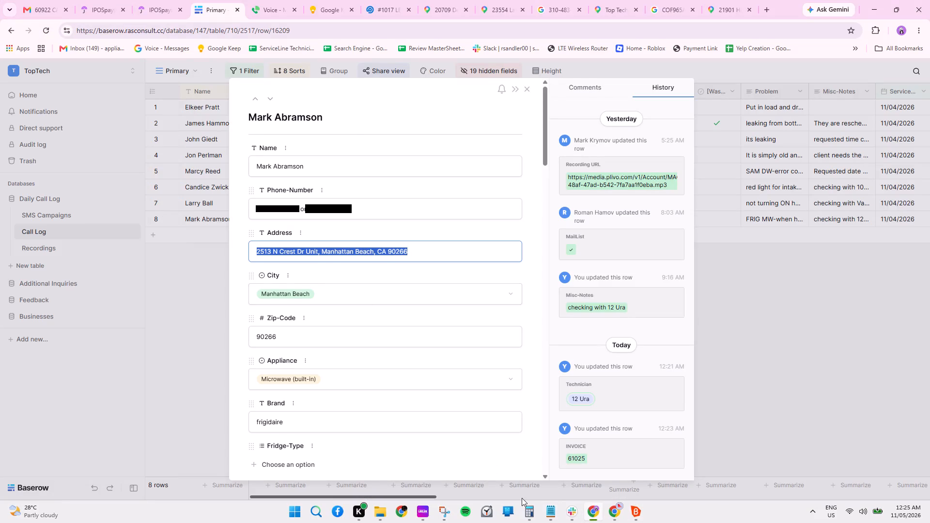
pyautogui.click(548, 511)
pyautogui.click(514, 482)
pyautogui.hotkey('ctrl', 'v')
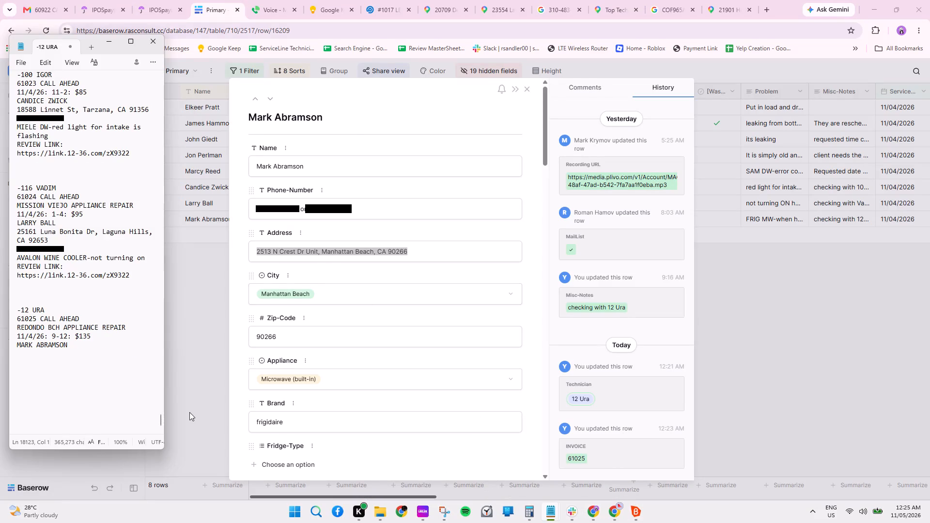
# Copy the customer's phone numbers from the record onto the line below the address in the 61025 entry.
pyautogui.tripleClick(314, 207)
pyautogui.hotkey('ctrl', 'c')
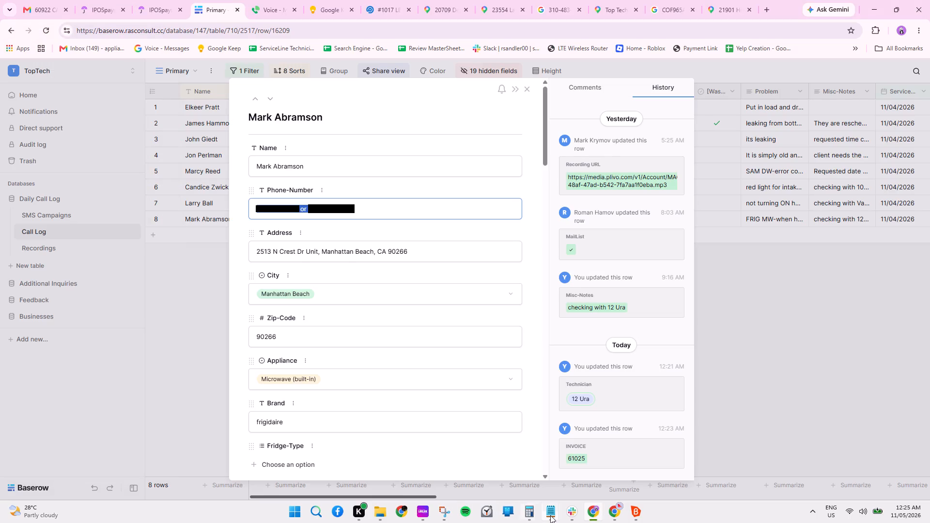
pyautogui.click(550, 515)
pyautogui.click(497, 468)
pyautogui.click(42, 370)
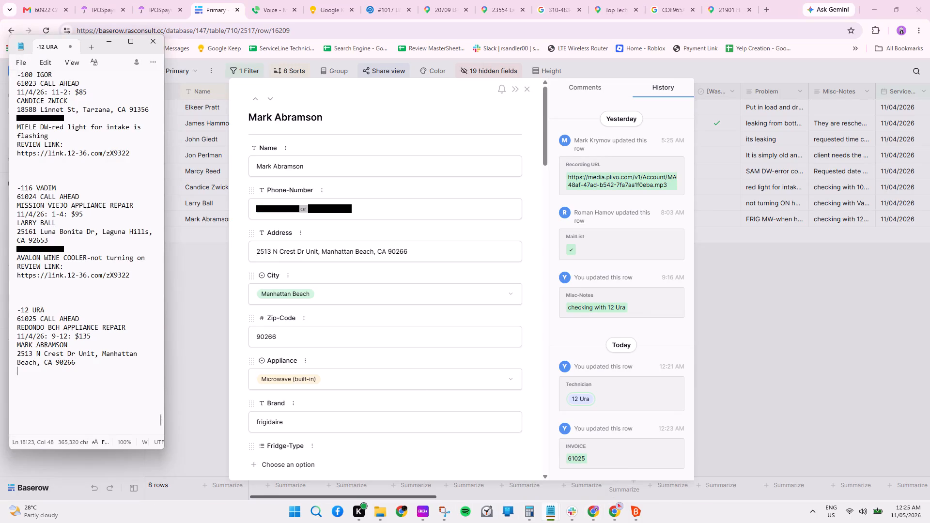
pyautogui.hotkey('ctrl', 'v')
# Copy the full Problem text about the FRIG MW and RANGE oven door from the record to below the phone line in the 61025 entry.
pyautogui.click(37, 378)
pyautogui.scroll(-5, 420, 365)
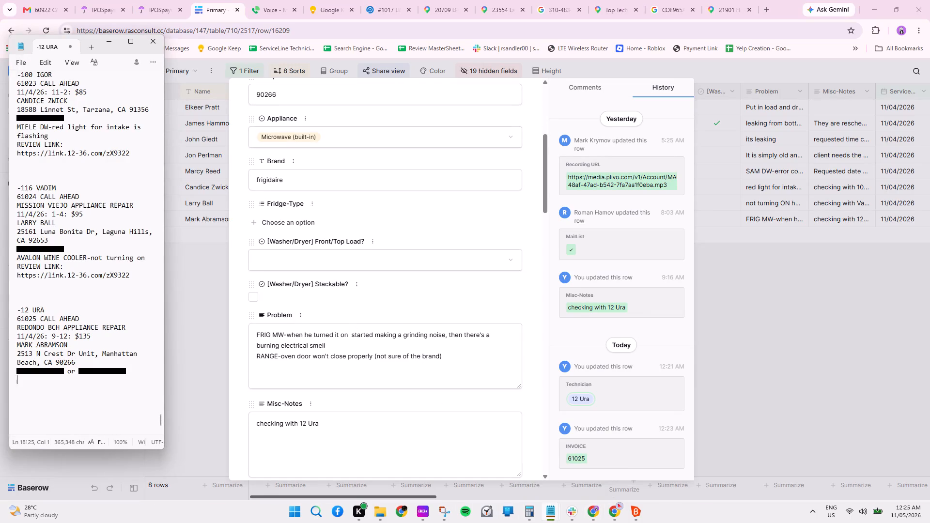
pyautogui.moveTo(257, 335); pyautogui.dragTo(453, 363)
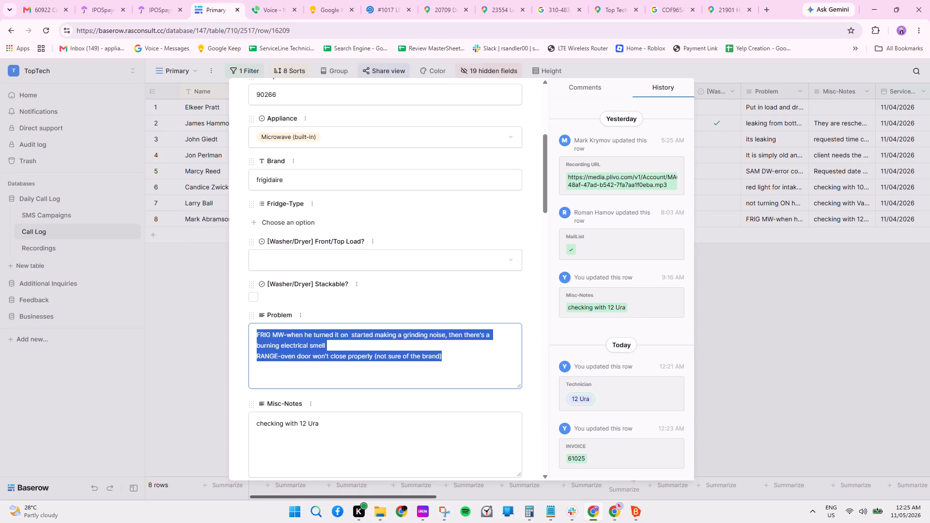
pyautogui.moveTo(453, 363); pyautogui.dragTo(454, 363)
pyautogui.hotkey('ctrl', 'c')
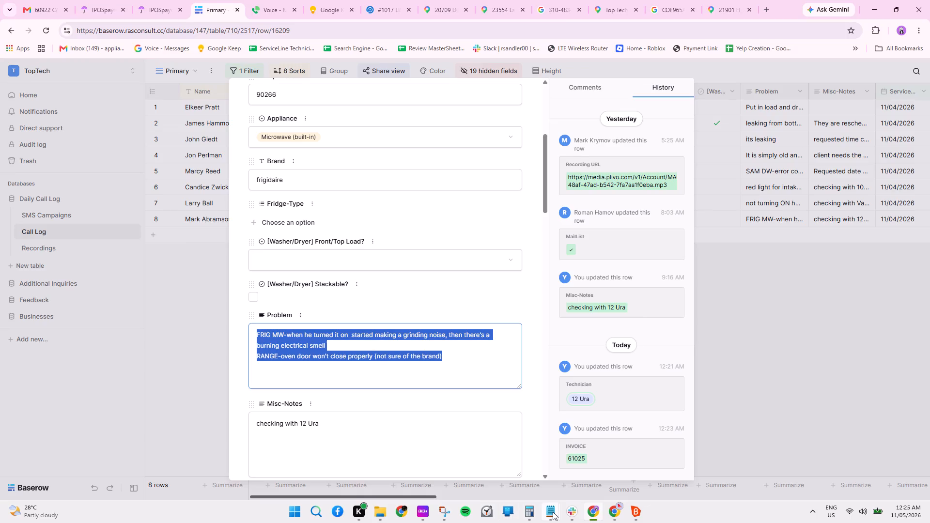
pyautogui.click(553, 512)
pyautogui.click(517, 485)
pyautogui.hotkey('ctrl', 'v')
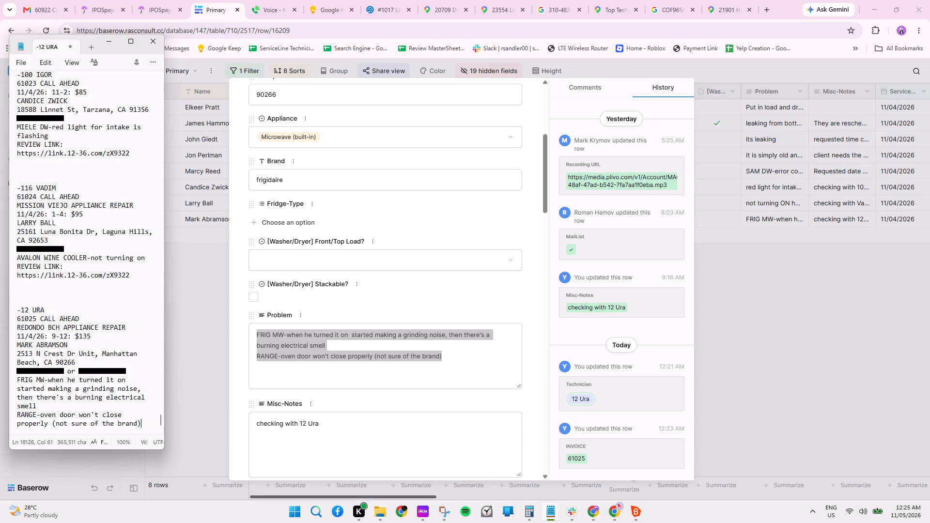
pyautogui.scroll(-2, 68, 395)
pyautogui.click(39, 382)
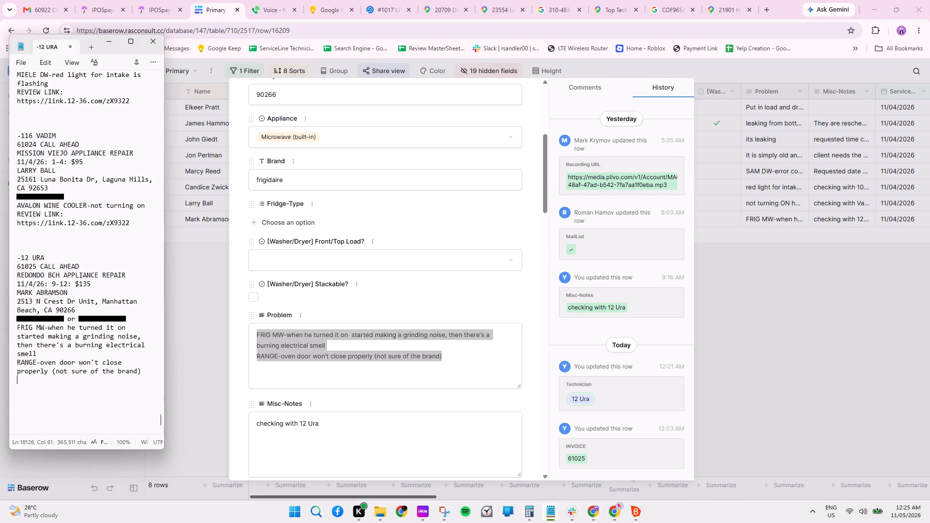
pyautogui.click(266, 6)
pyautogui.scroll(6, 394, 259)
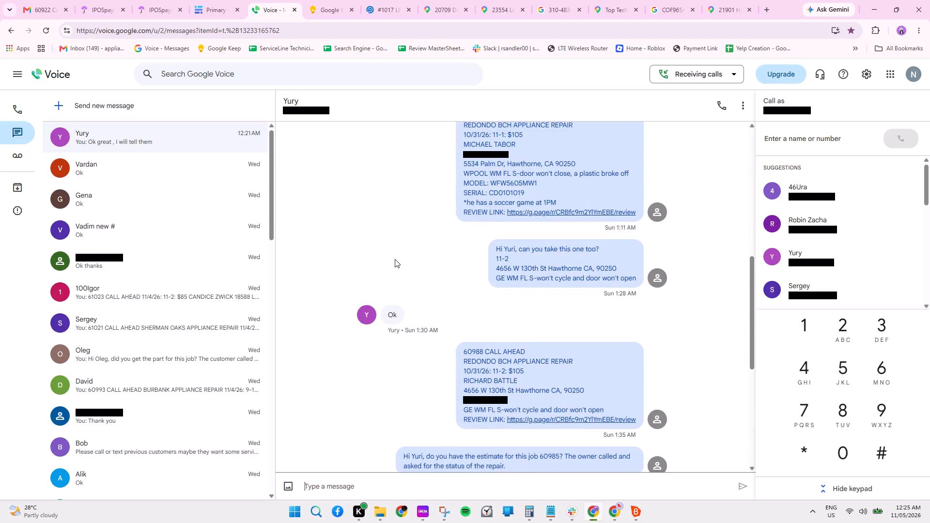
pyautogui.tripleClick(482, 214)
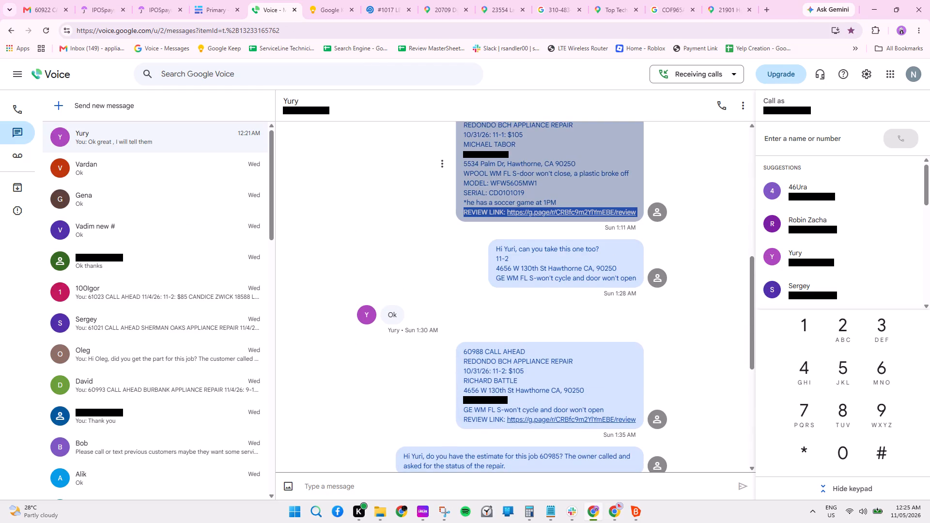
# Copy the REVIEW LINK line from the earlier Redondo Bch job message to Yury into the end of the 61025 entry in Notepad.
pyautogui.hotkey('ctrl', 'c')
pyautogui.doubleClick(548, 514)
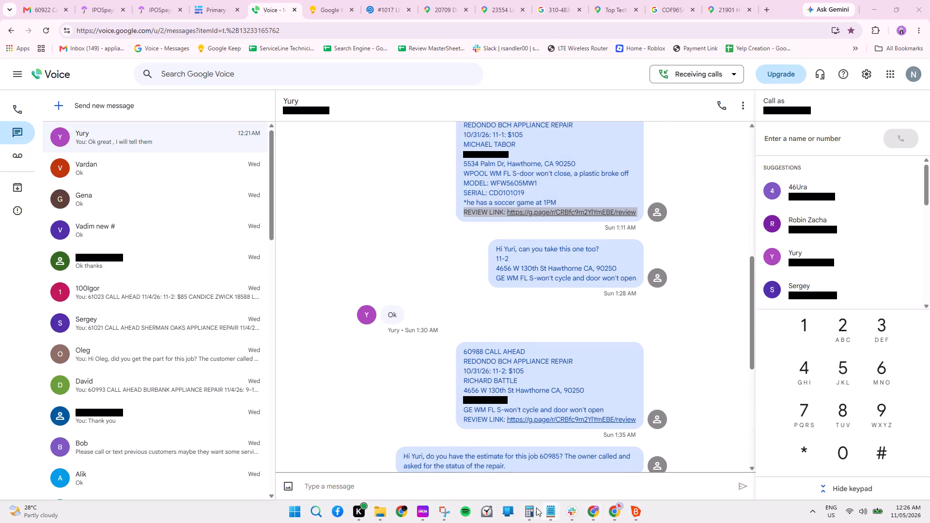
pyautogui.click(549, 514)
pyautogui.click(505, 473)
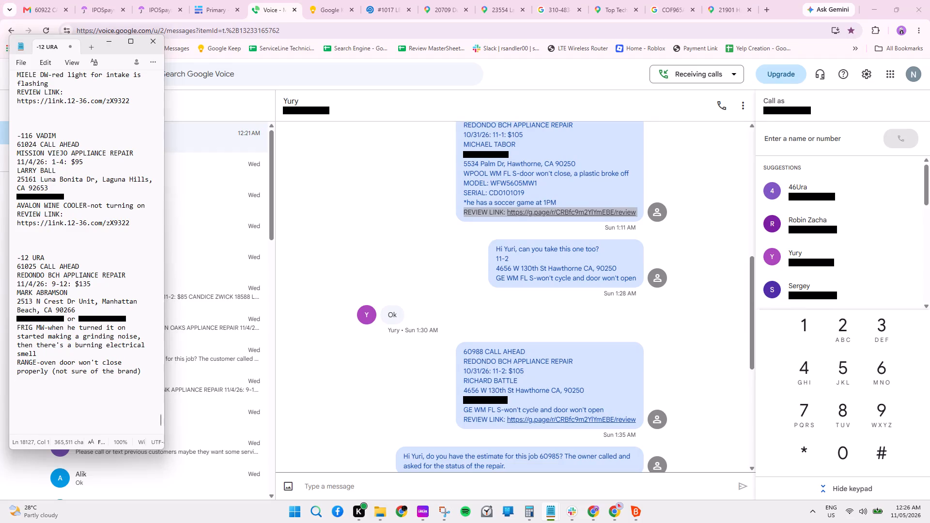
pyautogui.hotkey('ctrl', 'v')
# Copy the 61025 entry from its CALL AHEAD line through the review link and send it to Yury in Google Voice.
pyautogui.moveTo(66, 405); pyautogui.dragTo(14, 332)
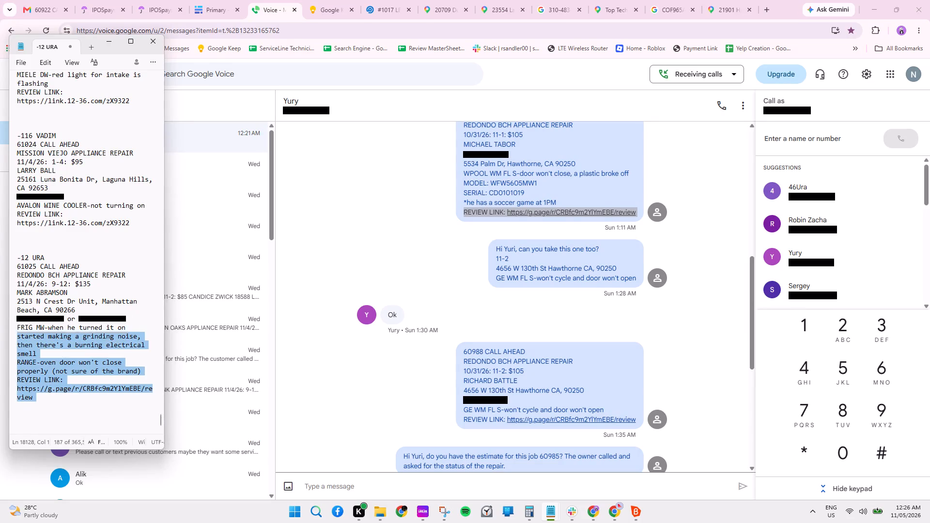
pyautogui.moveTo(14, 332); pyautogui.dragTo(13, 268)
pyautogui.hotkey('ctrl', 'c')
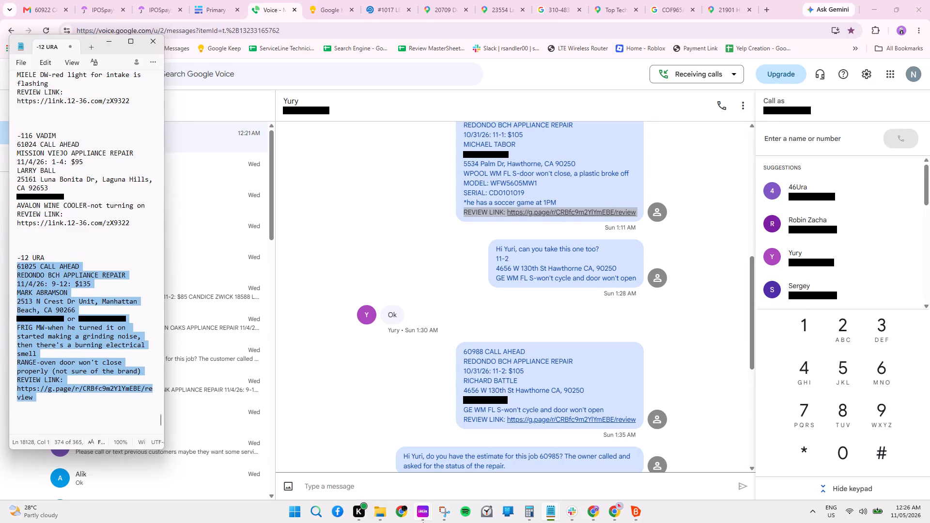
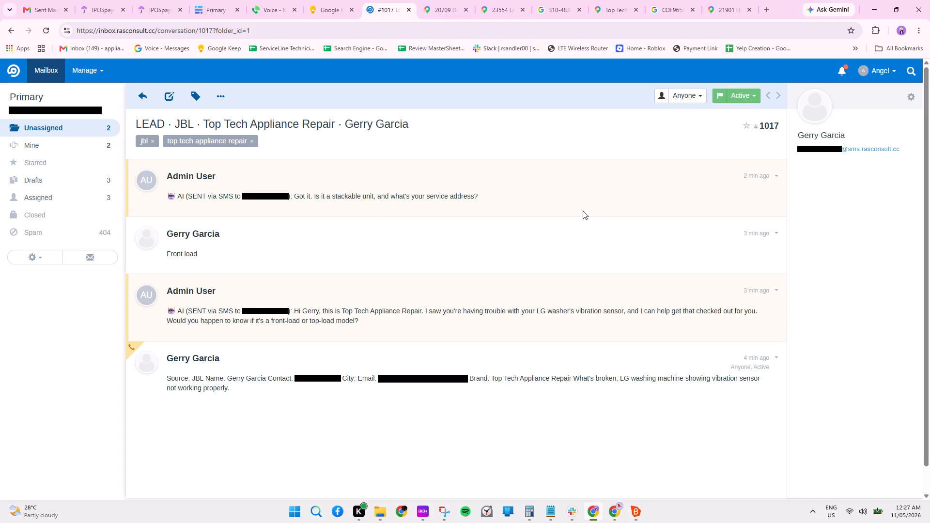
# Open the status options for conversation 1017, the JBL lead about the LG washer's vibration sensor.
pyautogui.click(752, 99)
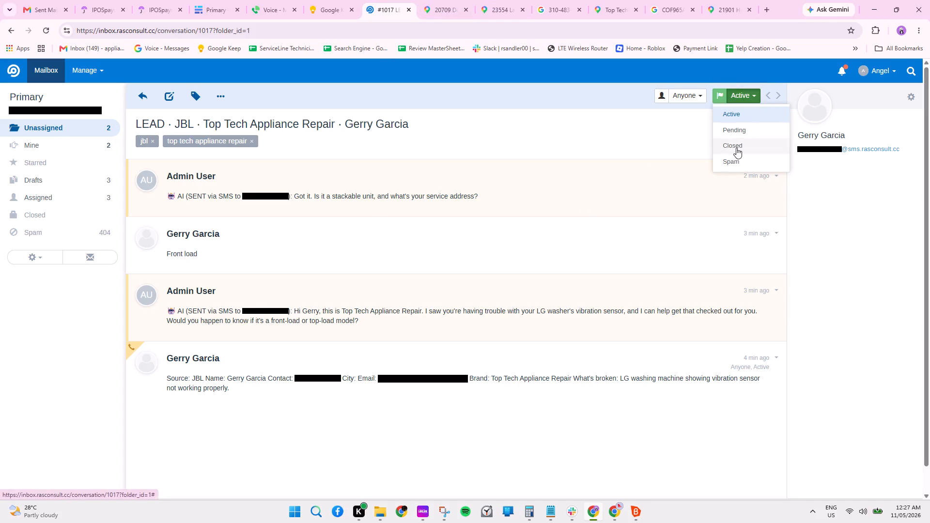
# Set the status of the Top Tech Appliance Repair lead about the LG washer vibration sensor to Closed.
pyautogui.click(736, 148)
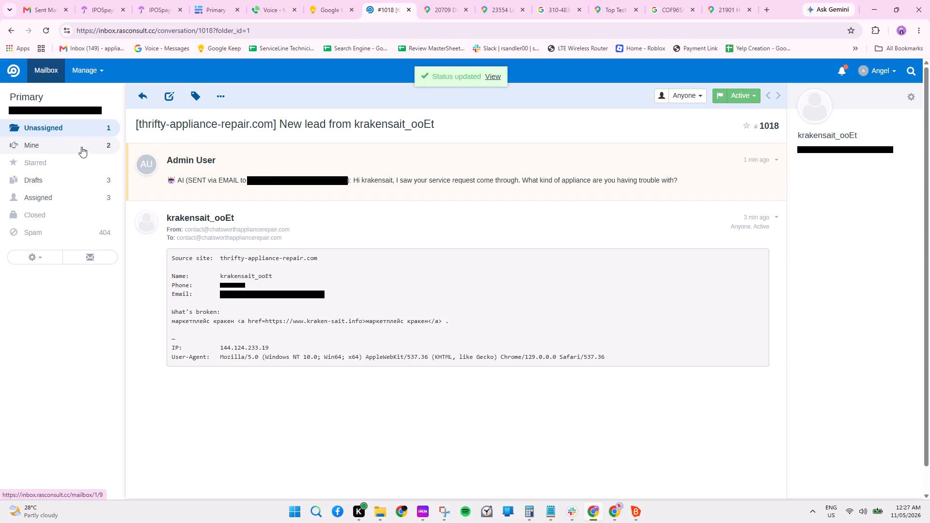
# Mark the thrifty-appliance-repair.com lead, conversation 1018, as Spam.
pyautogui.click(752, 96)
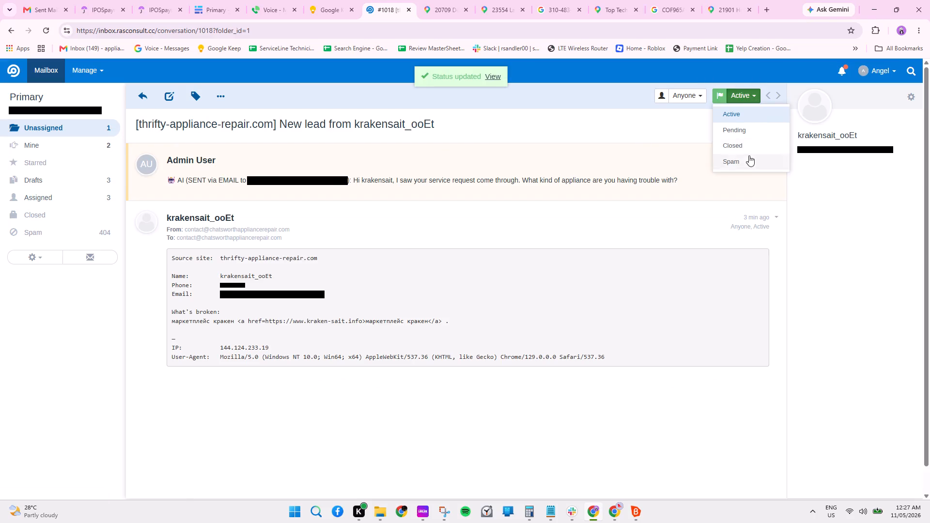
pyautogui.click(749, 155)
# Open North Hollywood Appliance Repair SMS conversation 1015 among your own conversations and discard its draft reply "Just to confirm we are not scheduling it?".
pyautogui.click(82, 147)
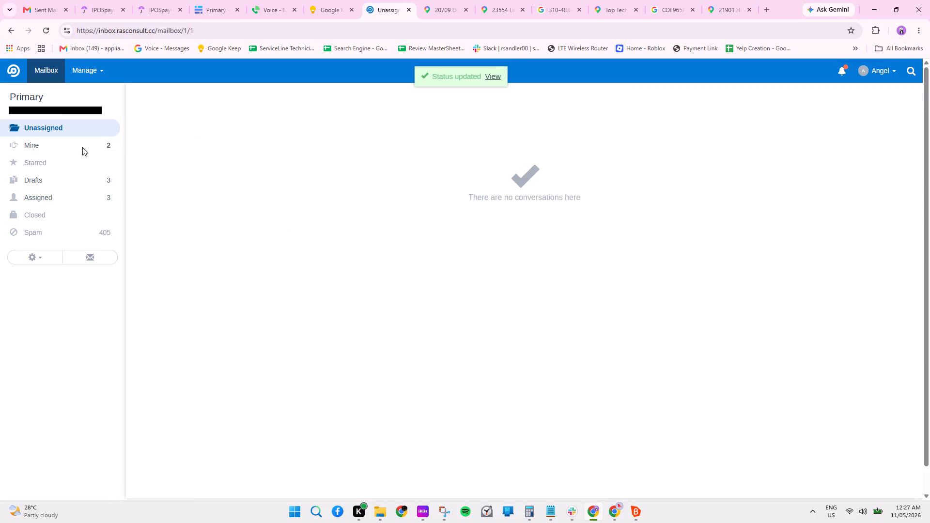
pyautogui.click(63, 147)
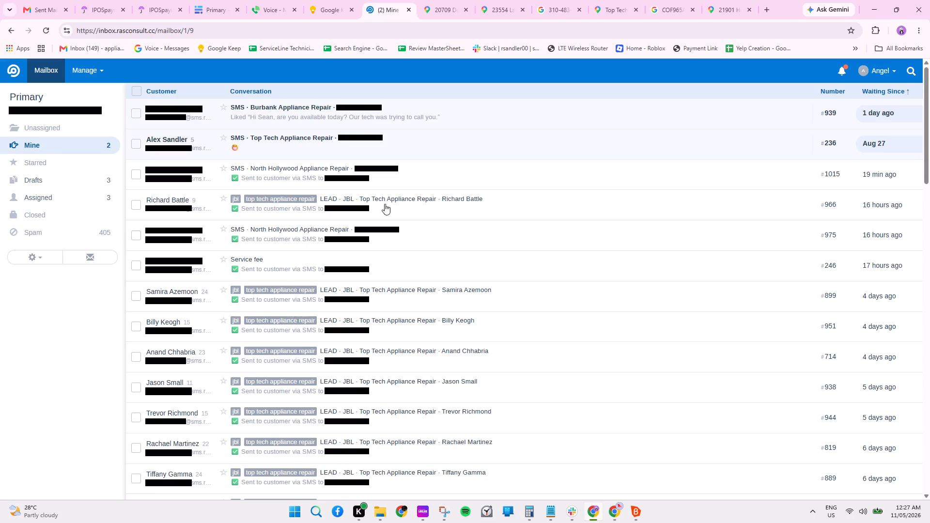
pyautogui.click(437, 184)
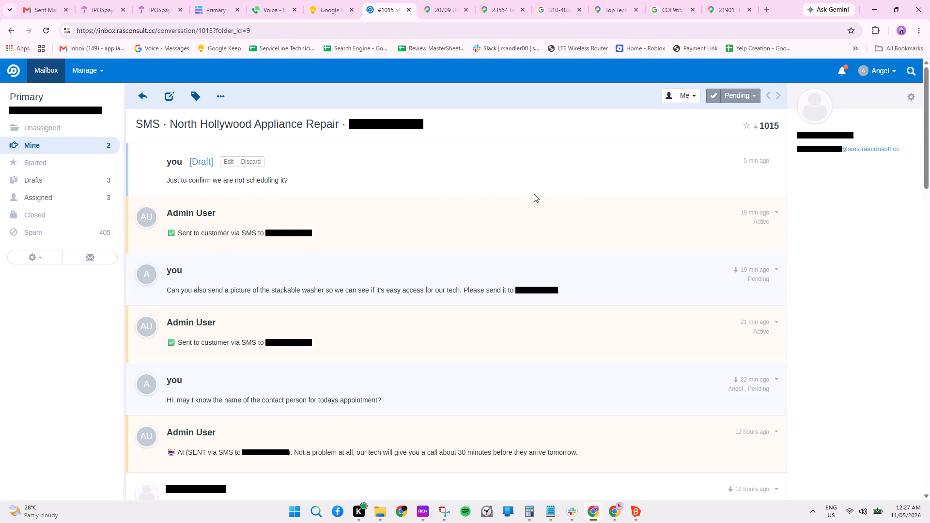
pyautogui.click(253, 162)
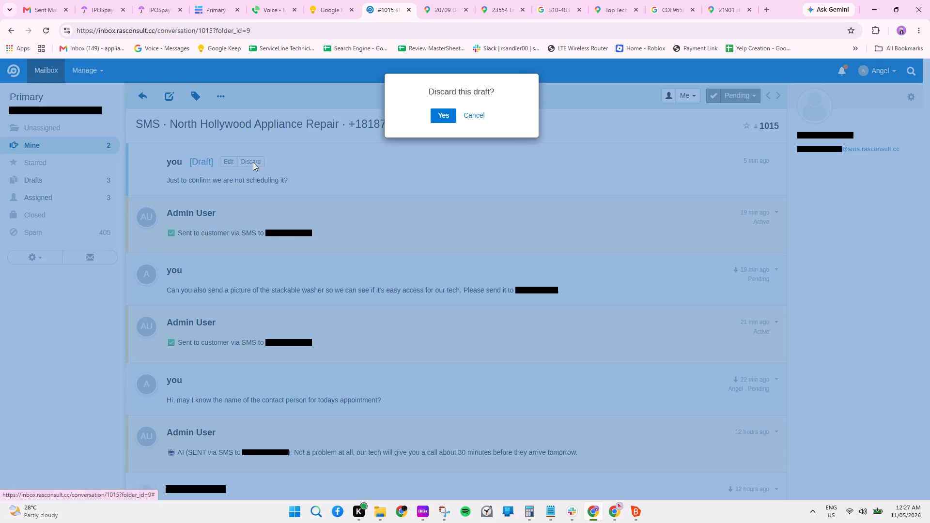
pyautogui.click(443, 113)
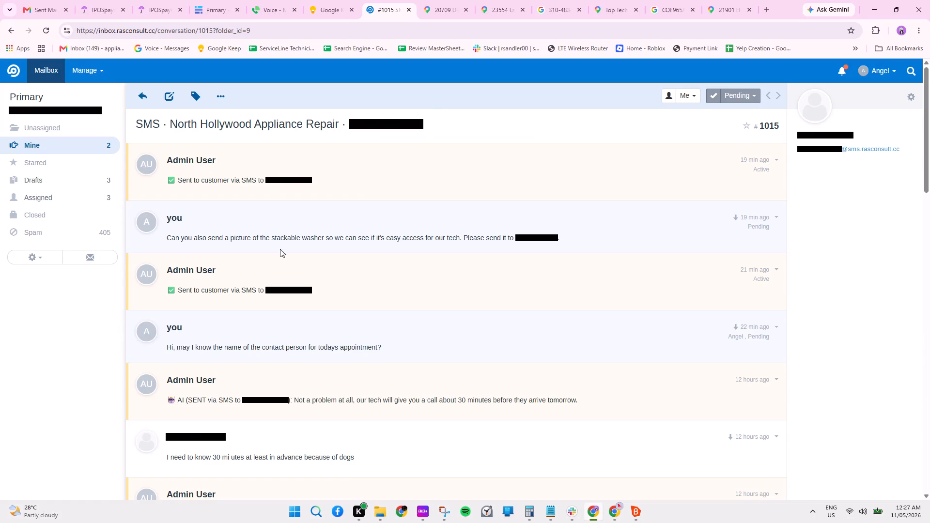
# Copy the customer's phone number from the latest SMS delivery note in conversation 1015.
pyautogui.moveTo(338, 186); pyautogui.dragTo(278, 183)
pyautogui.moveTo(278, 183); pyautogui.dragTo(273, 184)
pyautogui.hotkey('ctrl', 'c')
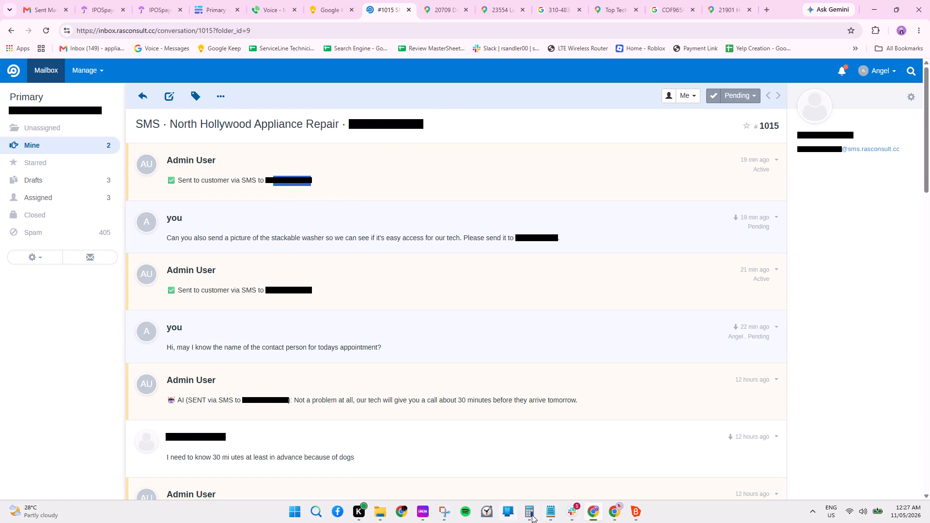
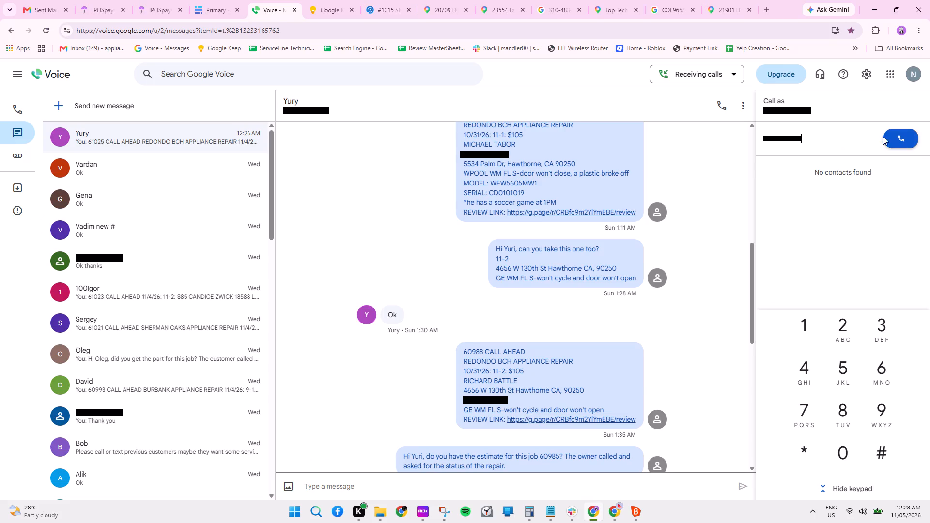
# Place a Google Voice call to the phone number of the customer in SMS conversation 1015.
pyautogui.click(889, 140)
pyautogui.click(528, 490)
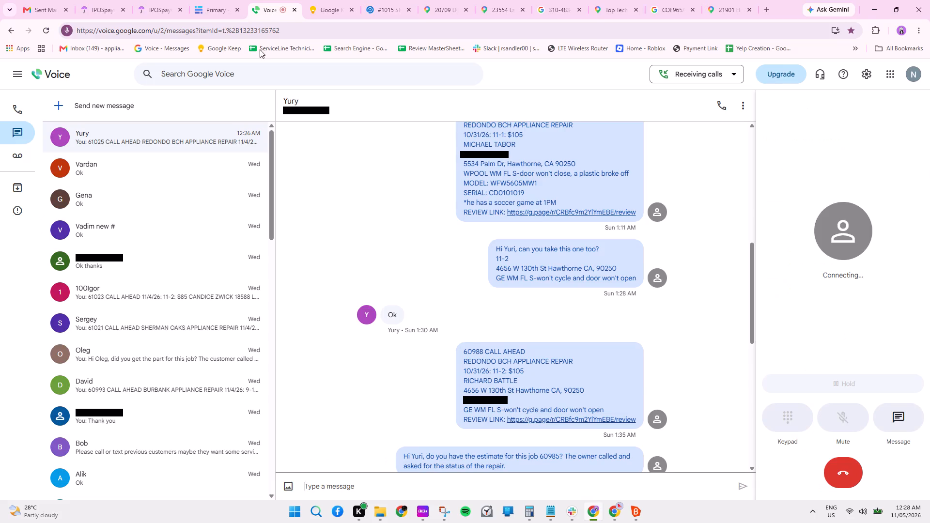
pyautogui.click(379, 7)
pyautogui.scroll(-15, 358, 320)
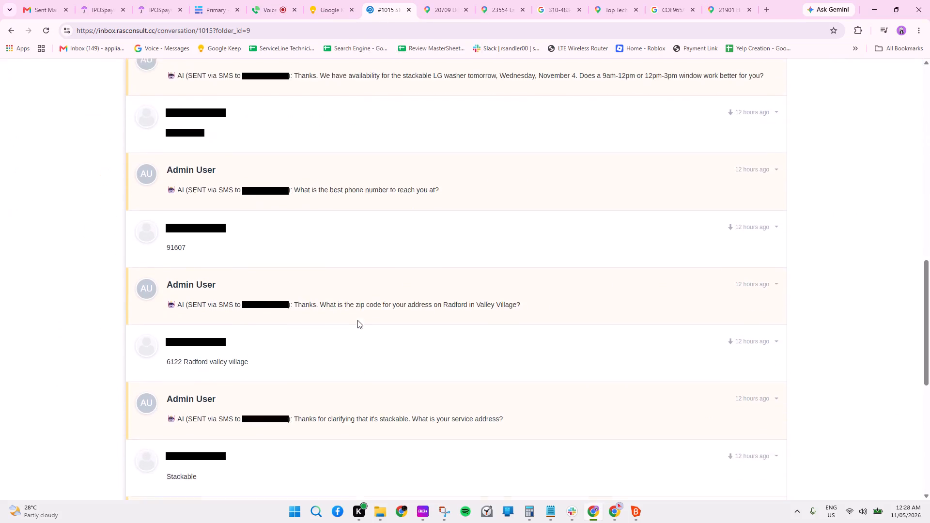
pyautogui.scroll(-14, 357, 320)
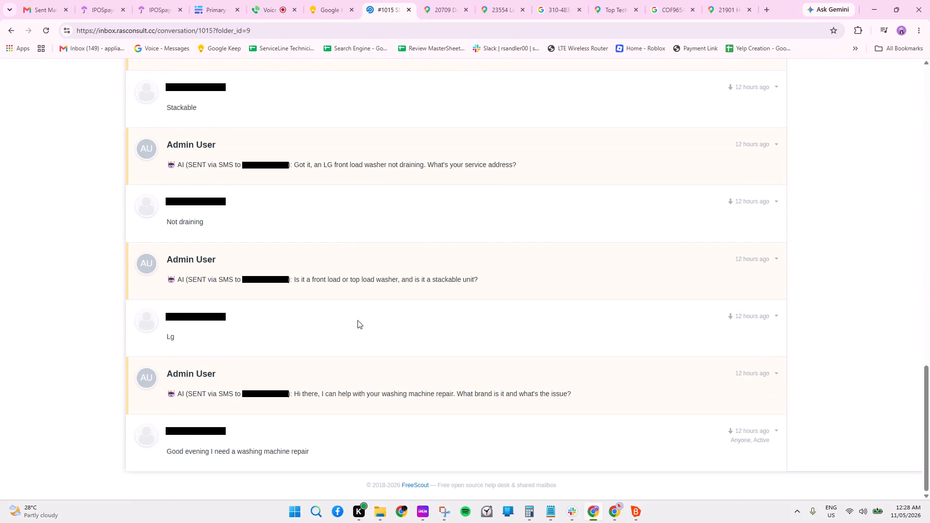
pyautogui.scroll(1, 357, 320)
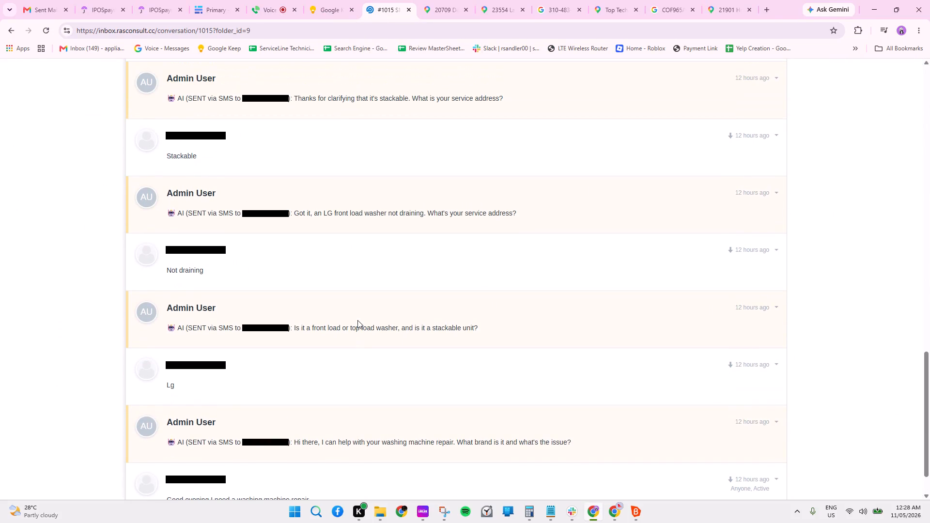
pyautogui.scroll(4, 357, 320)
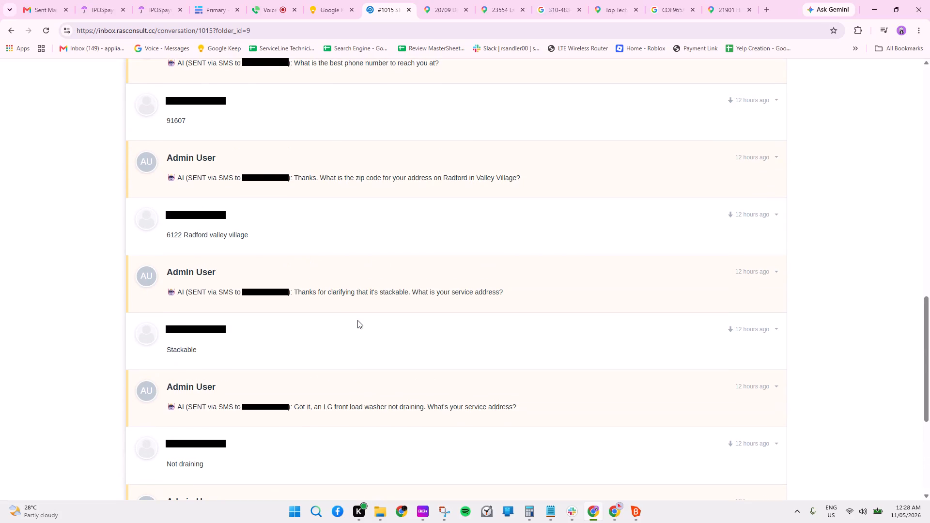
pyautogui.scroll(8, 357, 320)
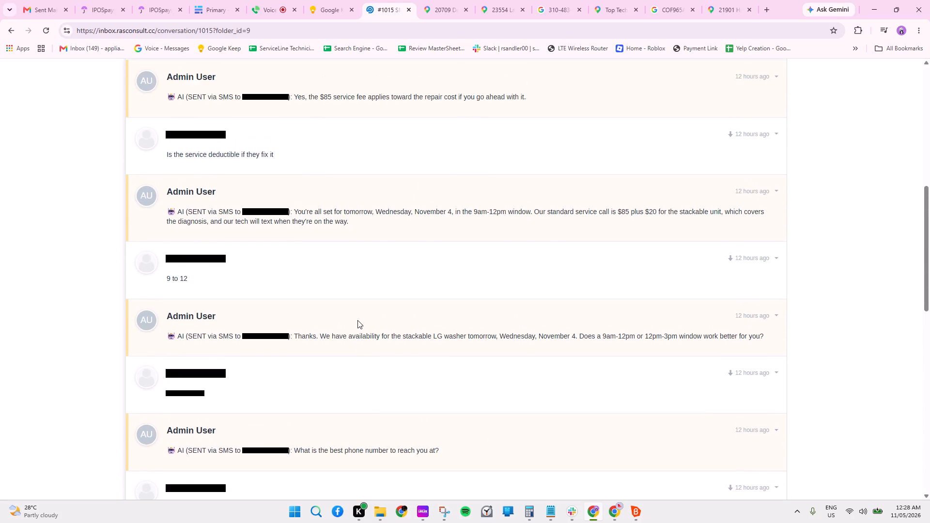
pyautogui.scroll(6, 357, 320)
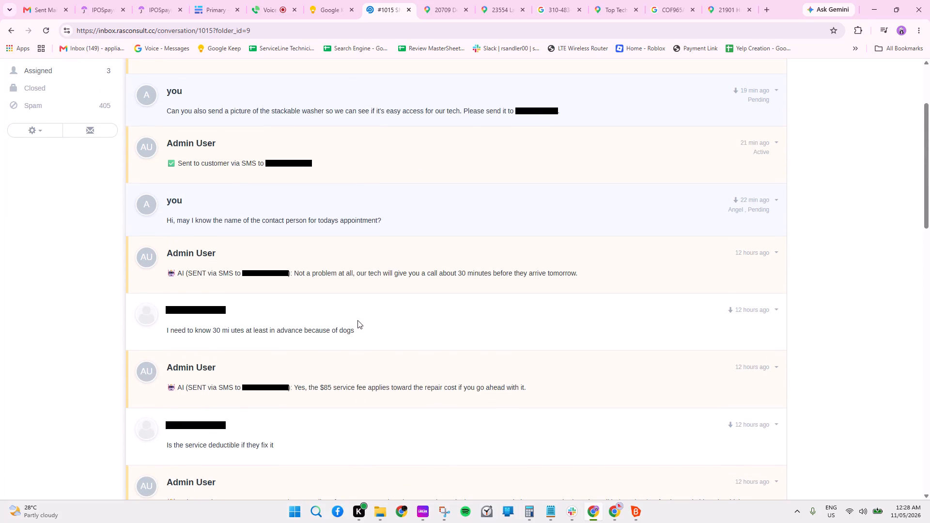
pyautogui.scroll(6, 357, 320)
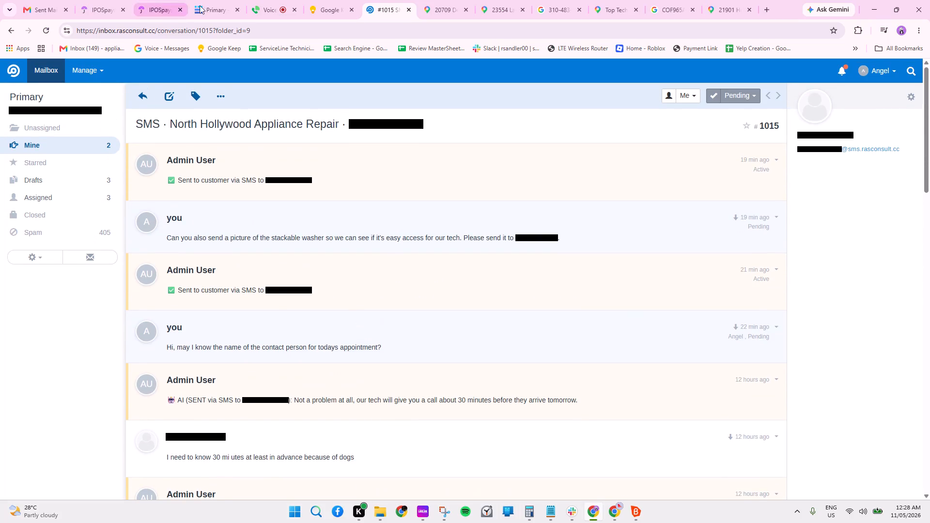
pyautogui.click(271, 11)
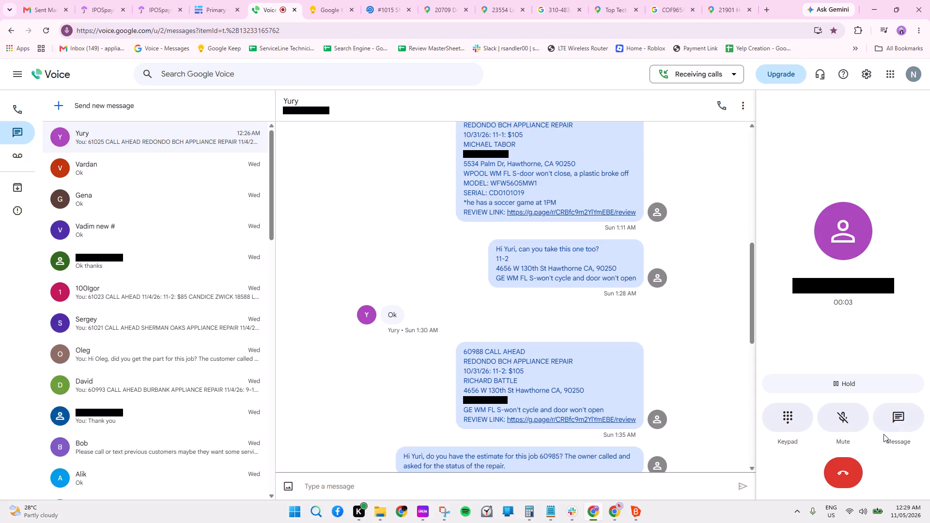
pyautogui.click(381, 13)
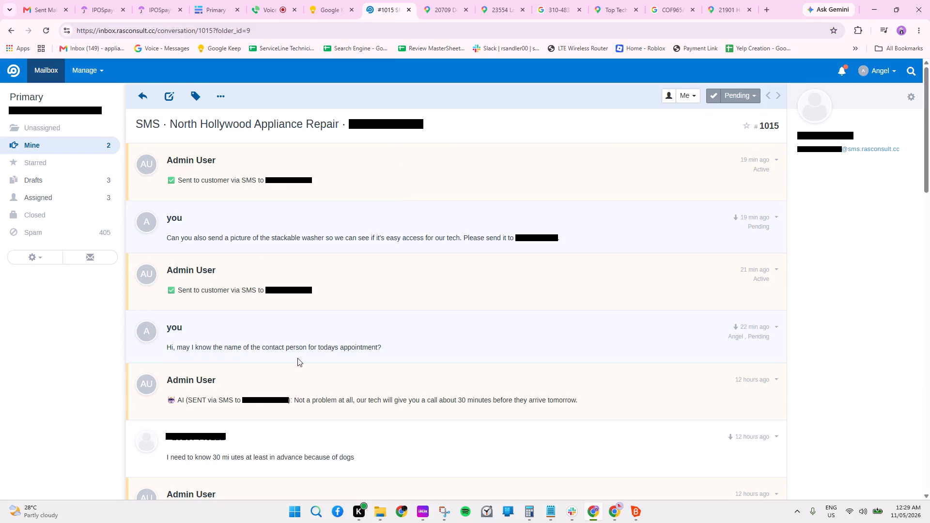
pyautogui.scroll(-3, 297, 358)
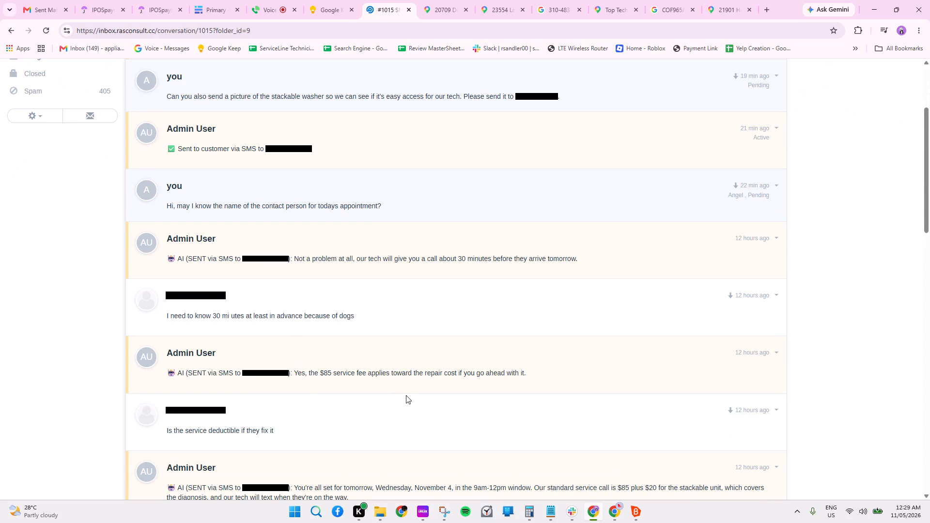
pyautogui.scroll(5, 406, 395)
pyautogui.scroll(-4, 408, 393)
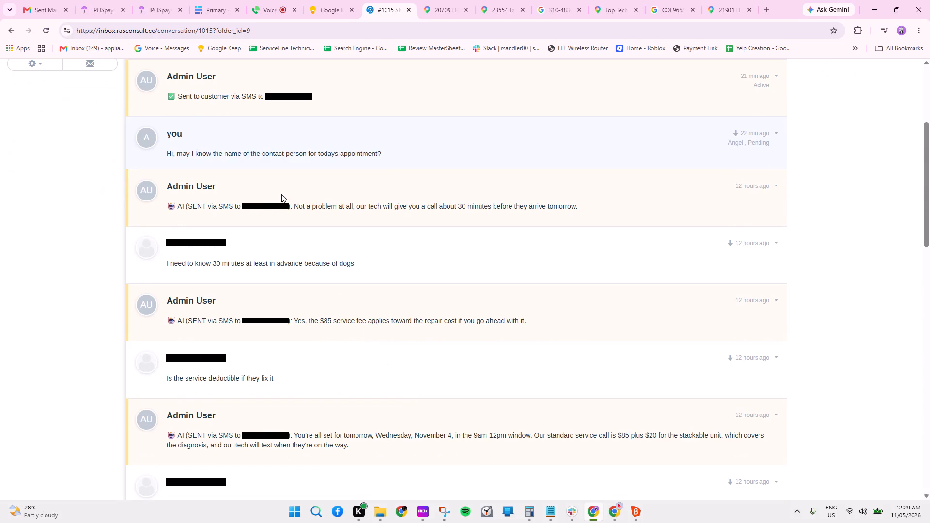
# Note the contact's first name, Patricia, in the unsent message draft of Yury's Google Voice thread.
pyautogui.click(263, 11)
pyautogui.click(496, 492)
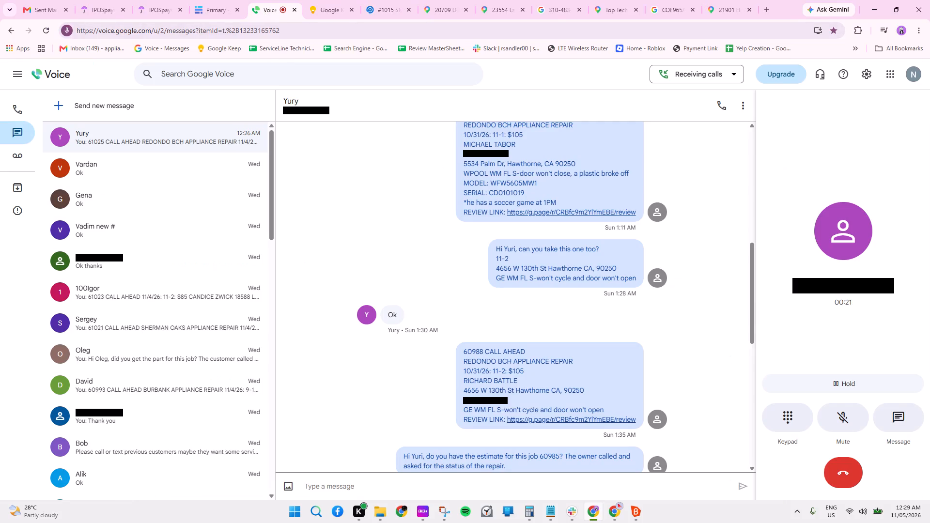
pyautogui.click(496, 492)
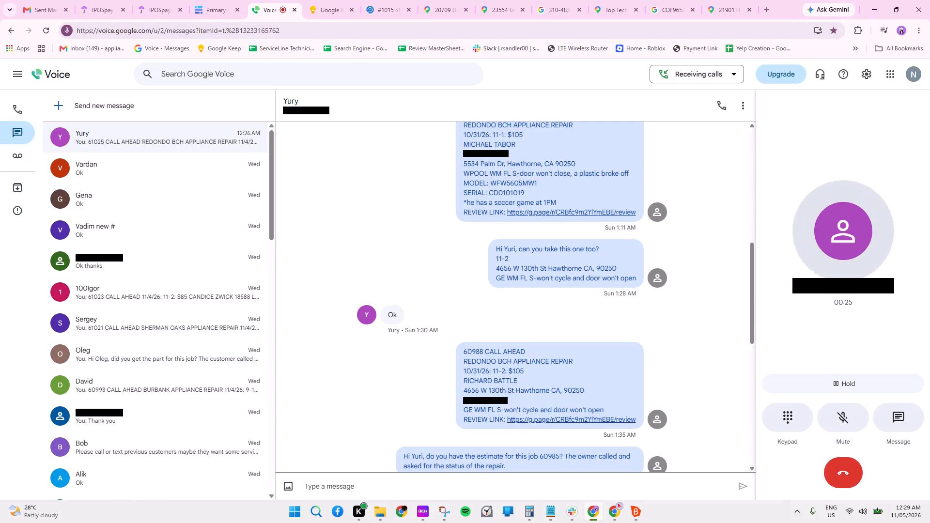
pyautogui.click(484, 493)
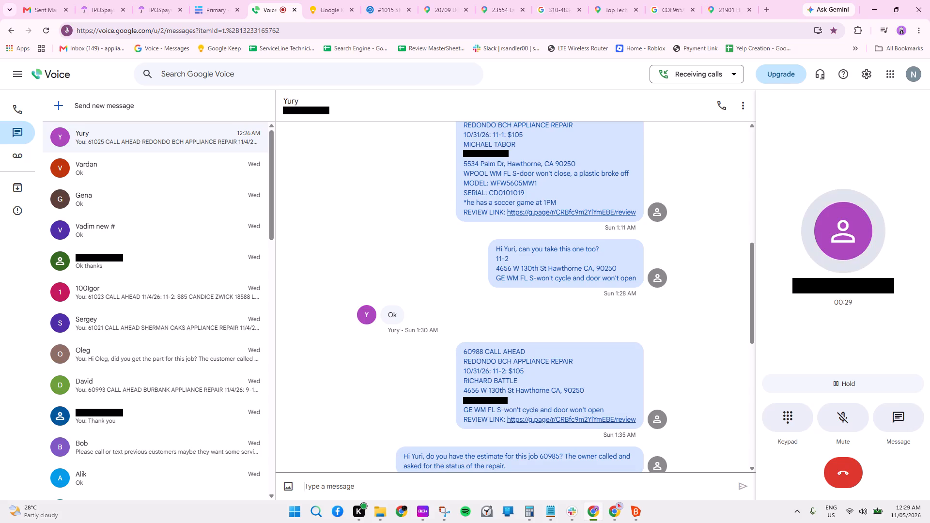
pyautogui.click(484, 492)
pyautogui.write('Patricia')
pyautogui.press('space')
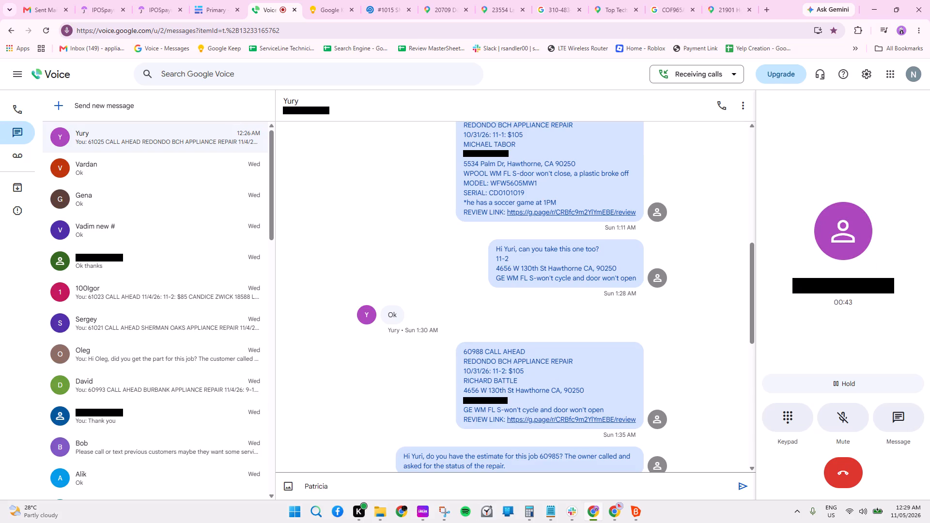
pyautogui.click(493, 493)
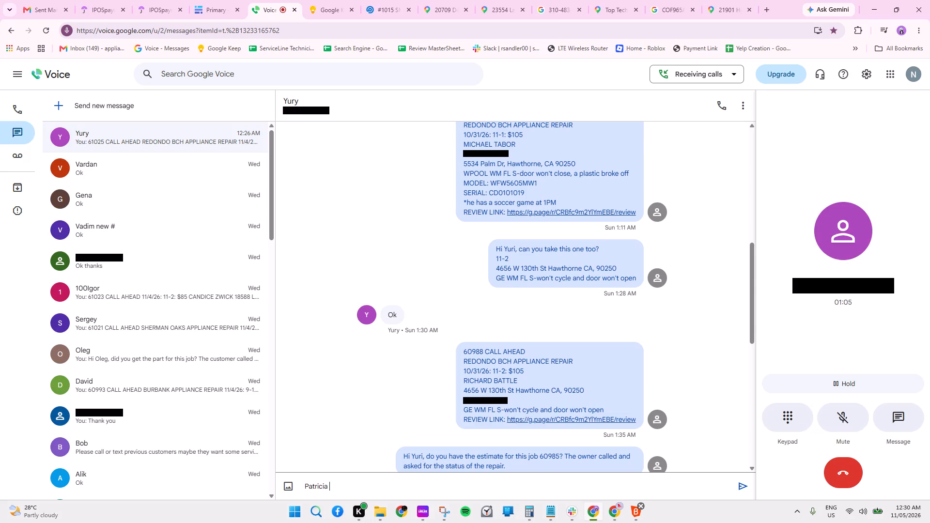
pyautogui.click(496, 495)
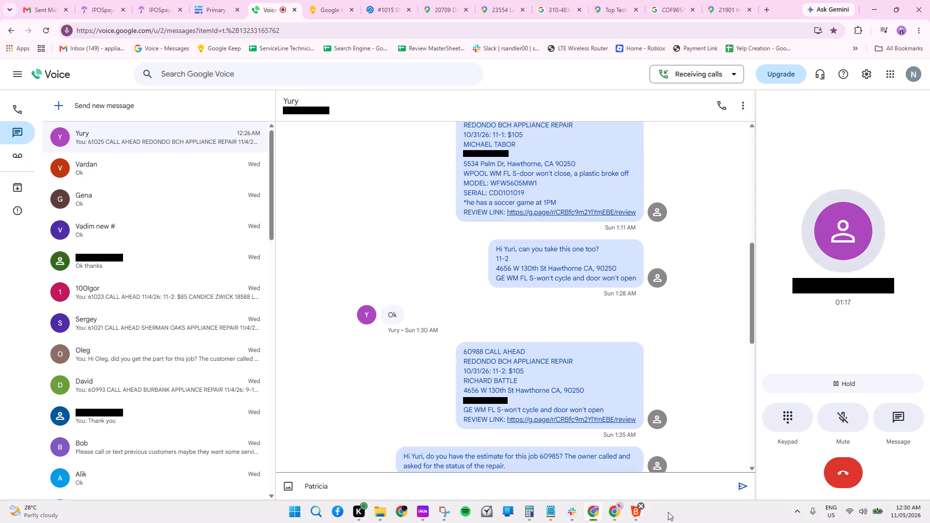
# Switch to Bria, retry enabling its voice account, and return to the message draft in Yury's thread.
pyautogui.click(633, 516)
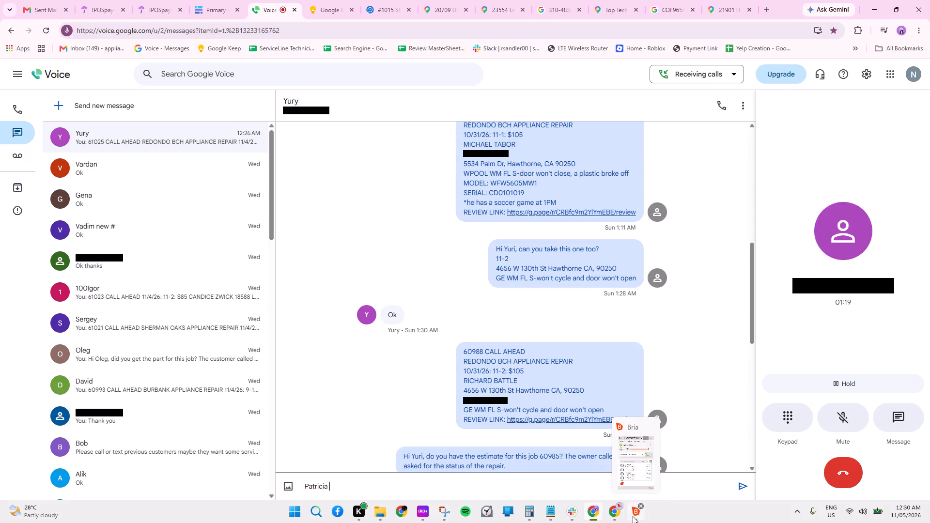
pyautogui.click(632, 517)
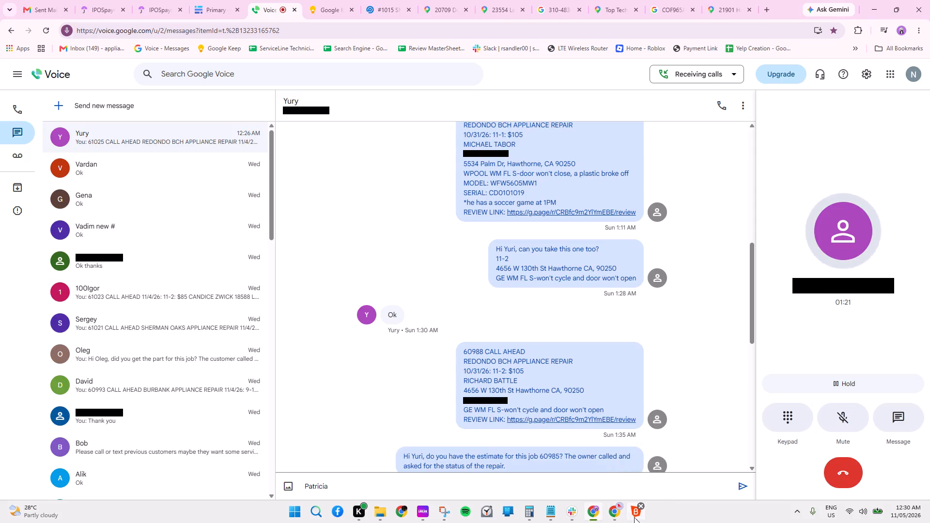
pyautogui.click(635, 514)
pyautogui.click(850, 133)
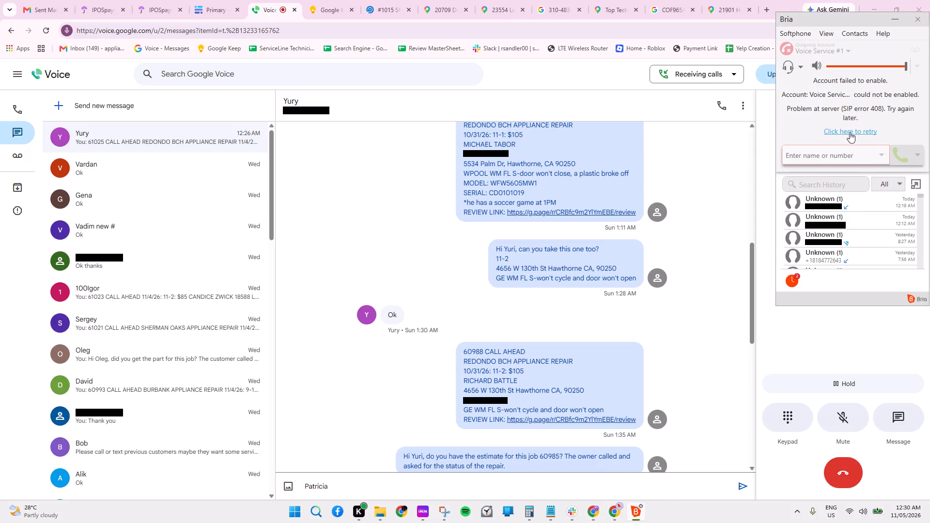
pyautogui.click(550, 491)
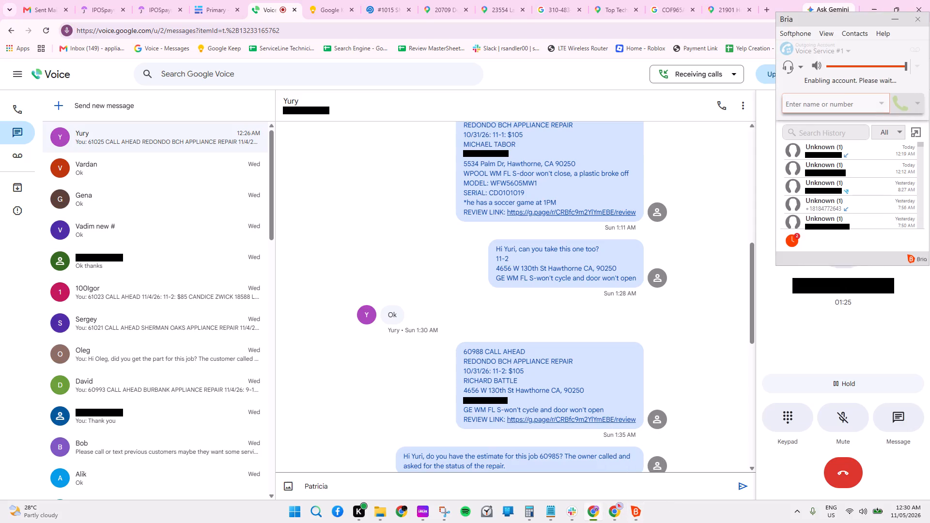
pyautogui.click(550, 491)
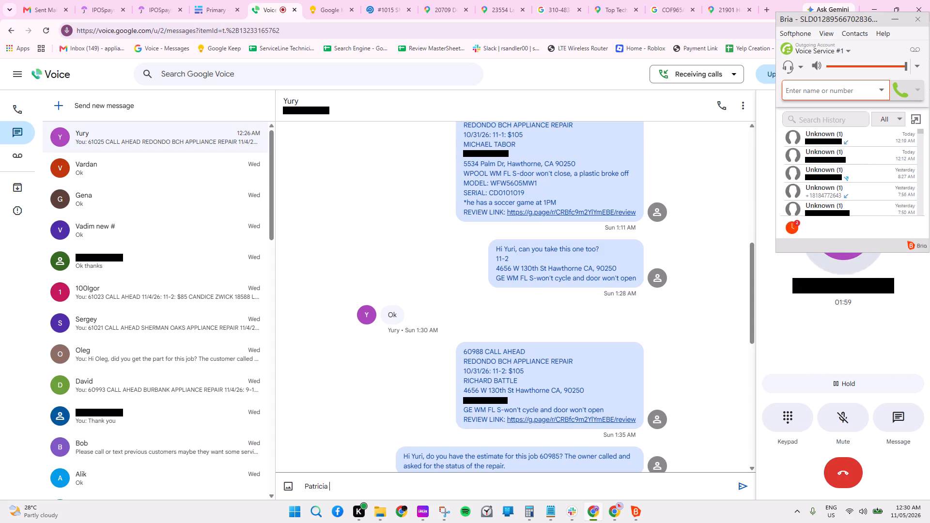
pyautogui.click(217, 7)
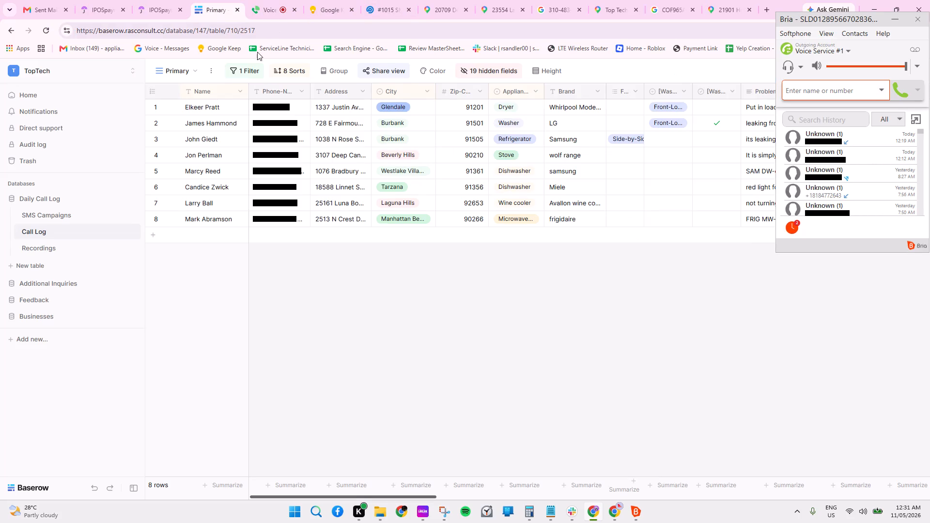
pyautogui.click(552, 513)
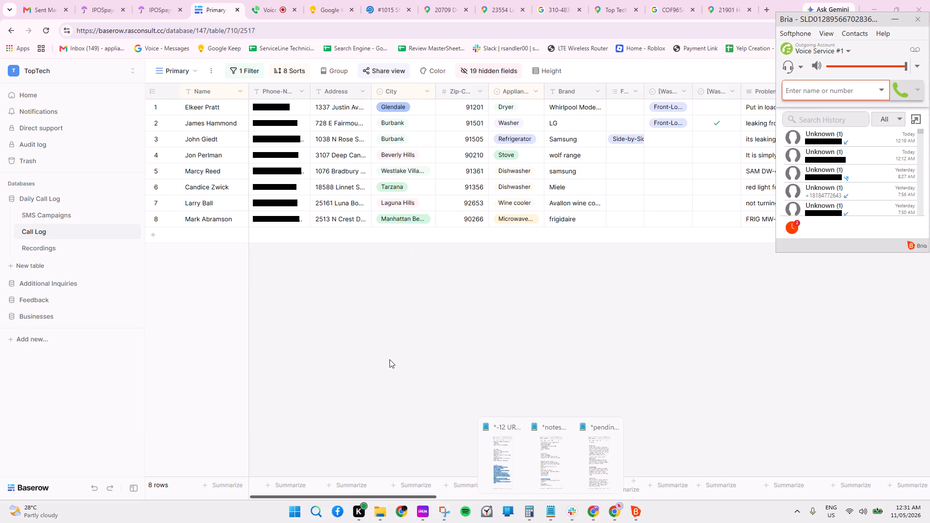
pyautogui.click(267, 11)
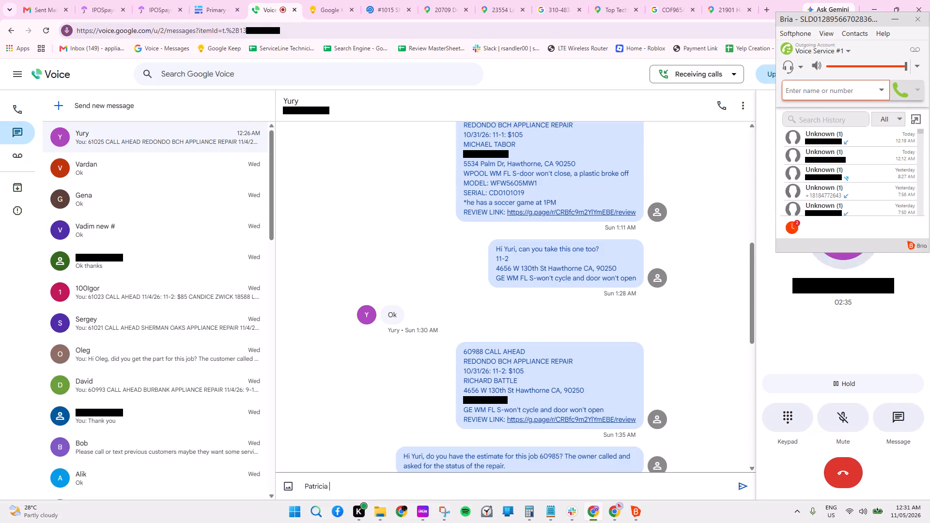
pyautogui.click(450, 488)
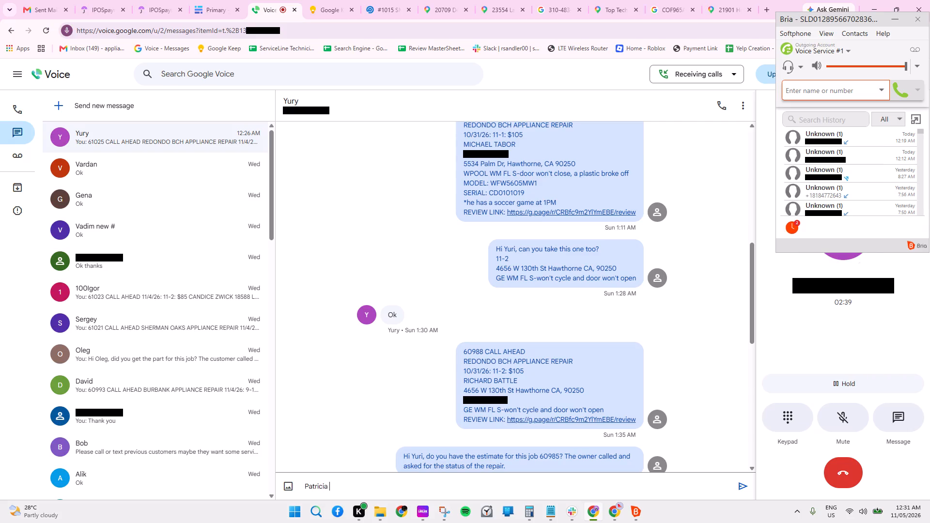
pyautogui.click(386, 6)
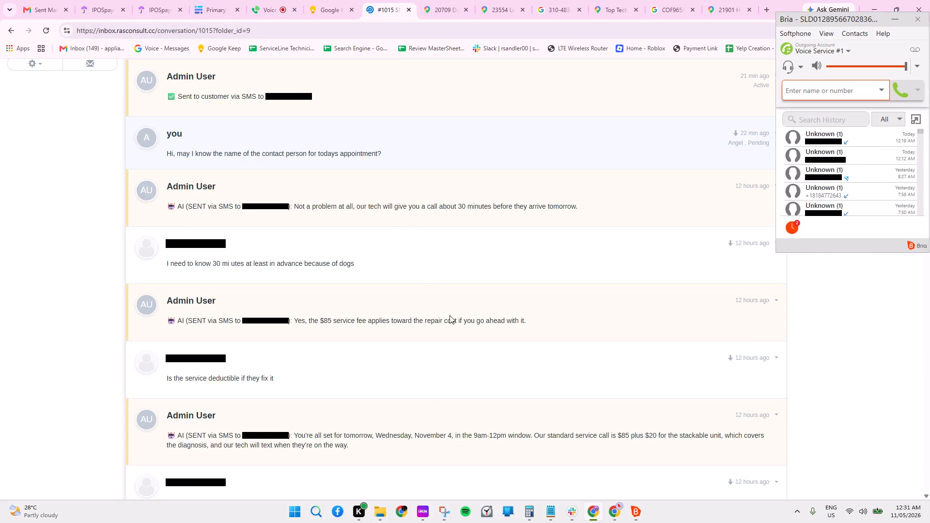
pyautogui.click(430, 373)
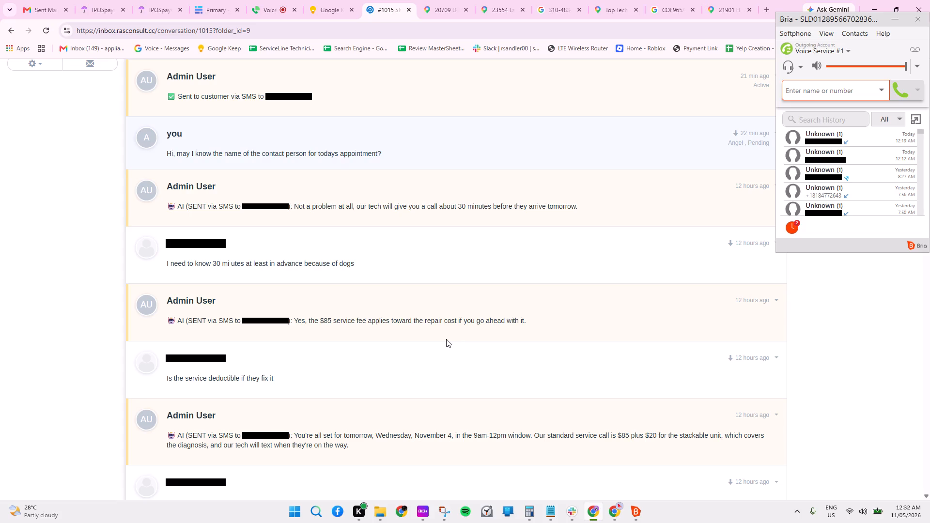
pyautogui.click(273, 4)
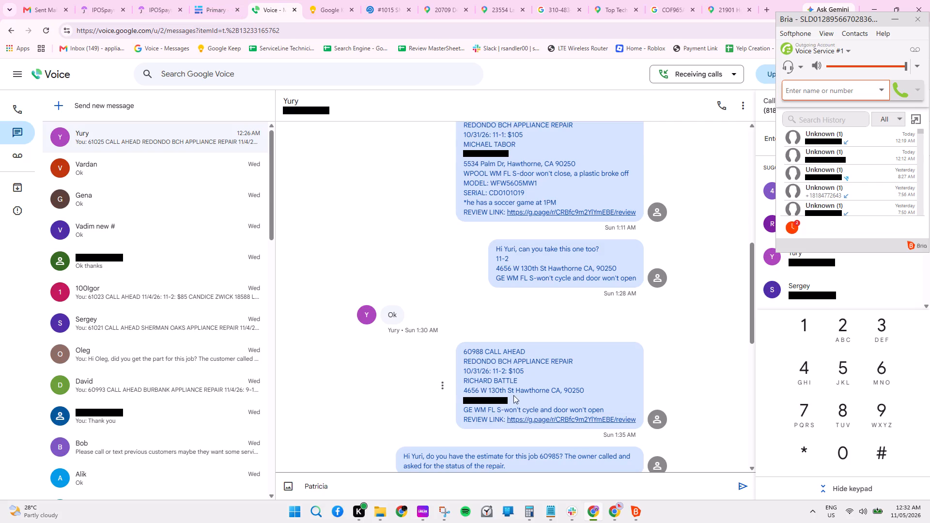
# In the Call Log, minimize the Bria window and set the Technician of the Glendale dryer job to 81 David.
pyautogui.click(205, 3)
pyautogui.click(412, 354)
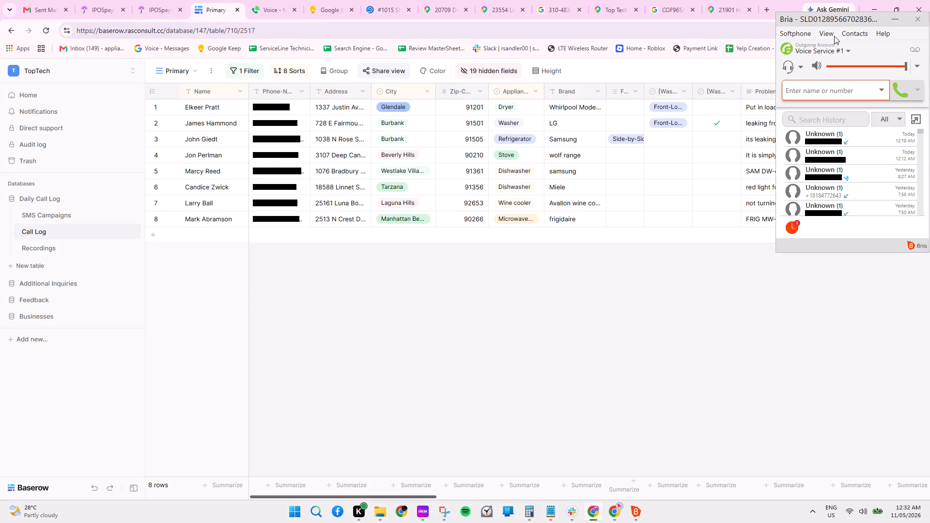
pyautogui.click(890, 19)
pyautogui.click(614, 420)
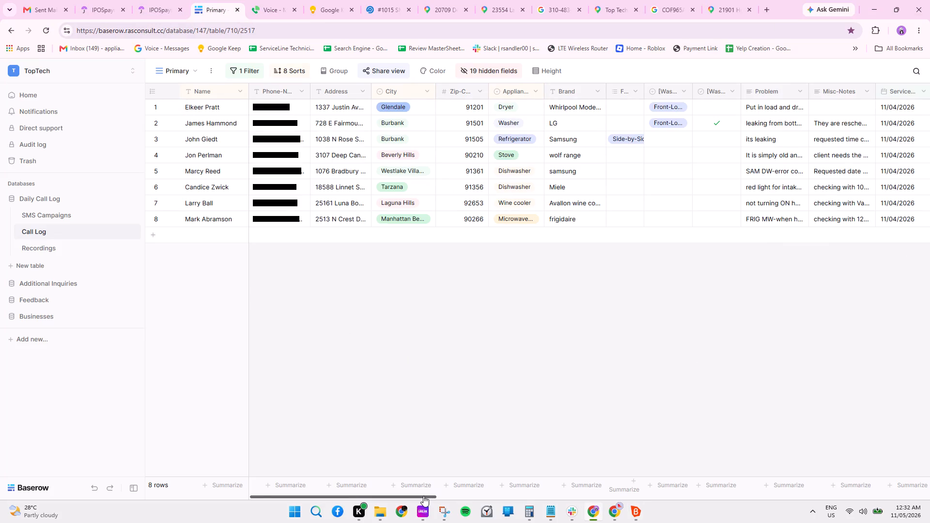
pyautogui.moveTo(423, 496); pyautogui.dragTo(525, 500)
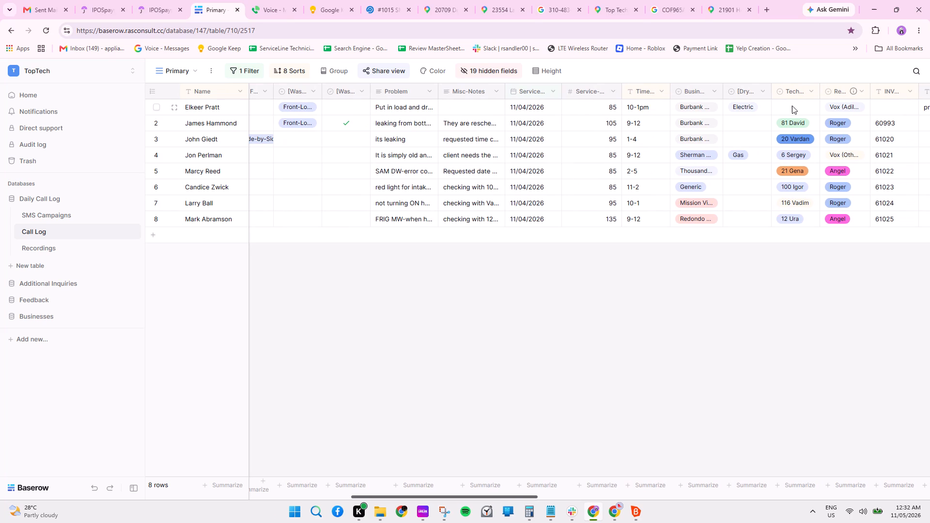
pyautogui.doubleClick(793, 107)
pyautogui.click(801, 192)
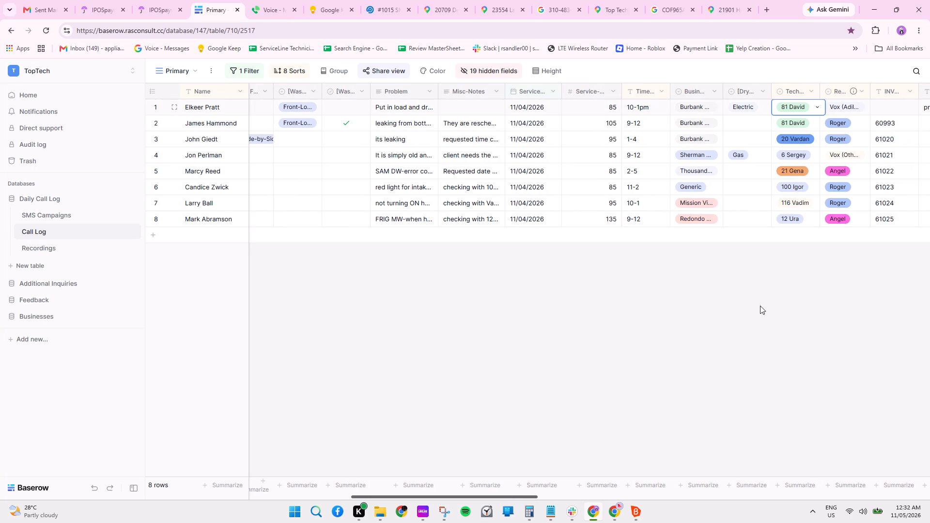
pyautogui.click(760, 341)
# Open the full record of the Glendale dryer job and review its appliance, problem, notes, service date and fee details.
pyautogui.click(173, 105)
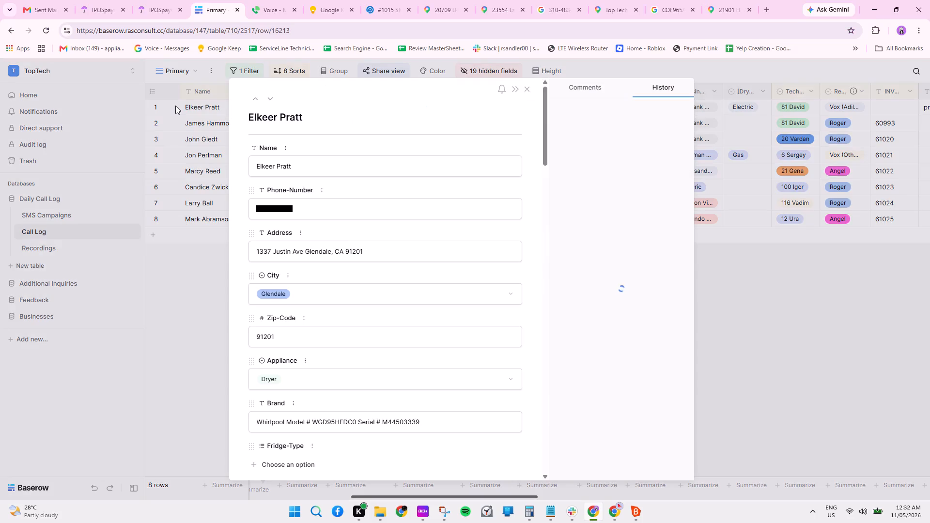
pyautogui.scroll(-3, 458, 329)
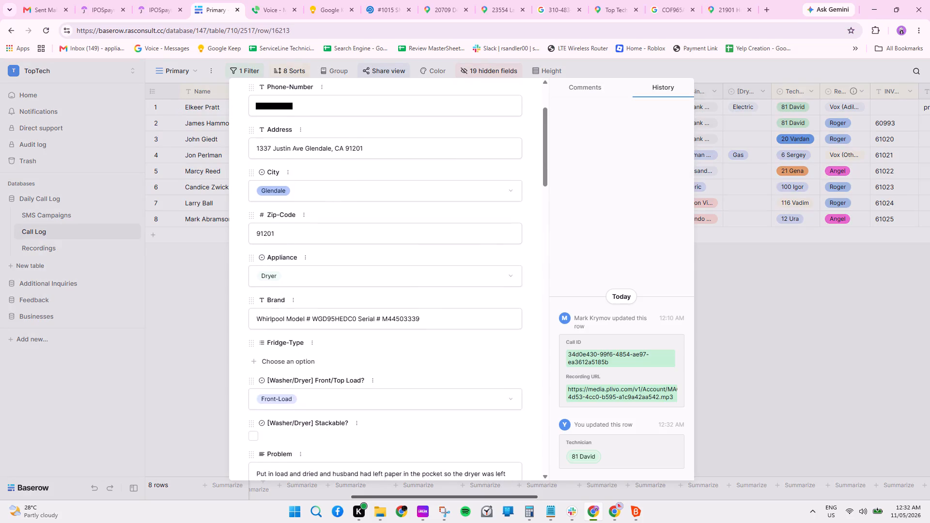
pyautogui.scroll(-1, 458, 329)
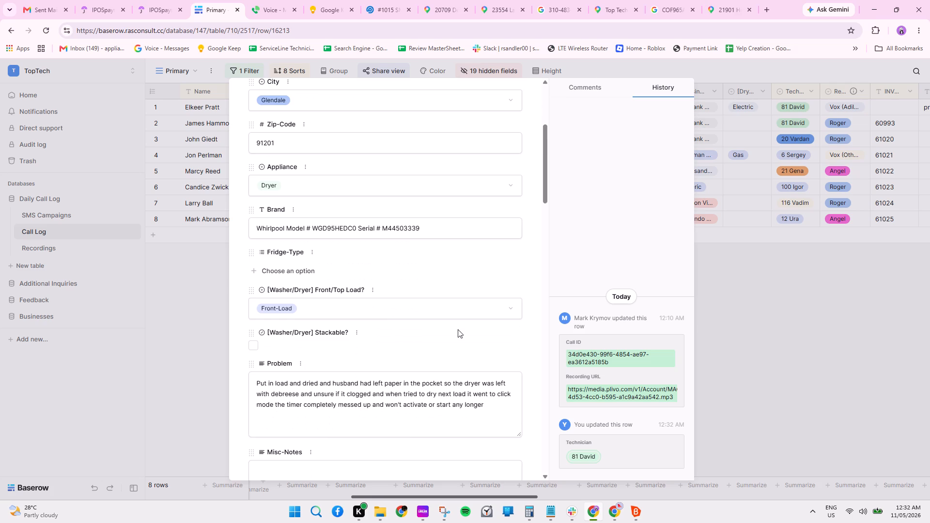
pyautogui.scroll(-3, 458, 329)
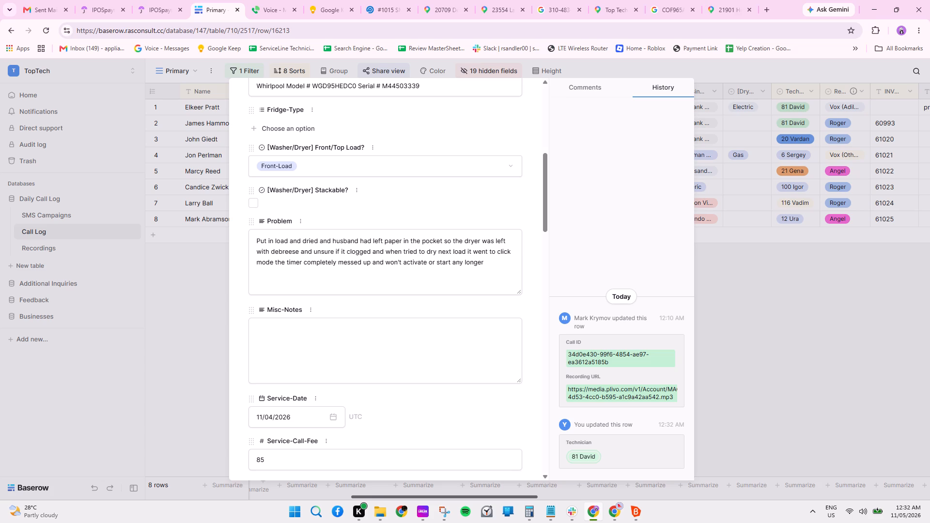
pyautogui.scroll(-1, 458, 329)
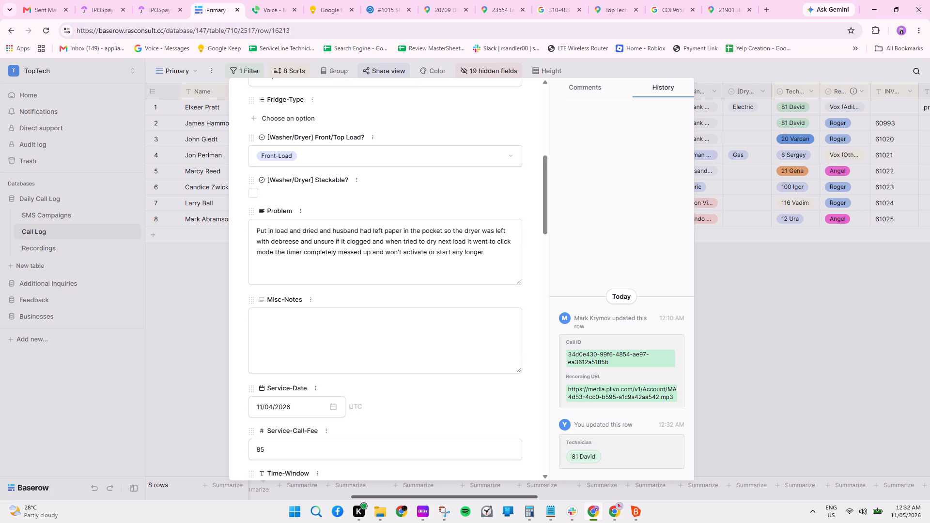
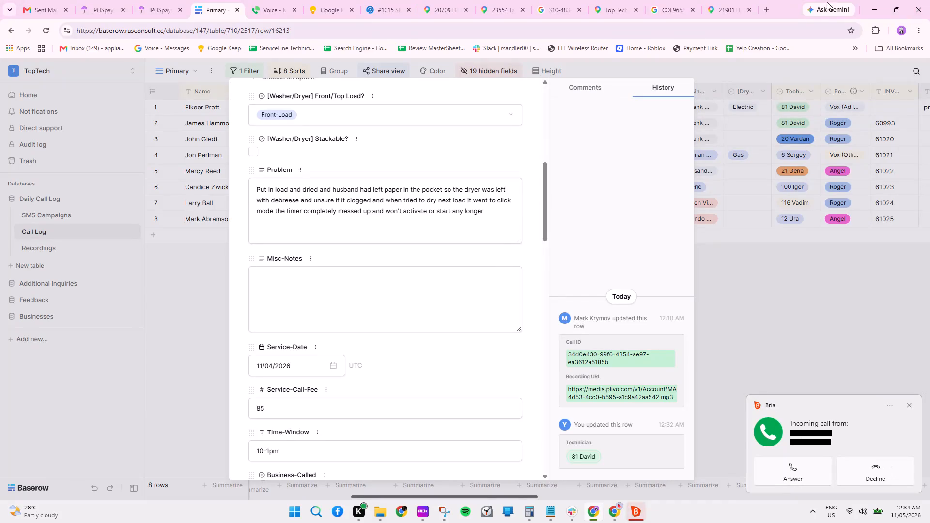
# Answer the incoming Bria call, end it, and close the dryer job record and the Bria window to return to the Call Log.
pyautogui.click(799, 475)
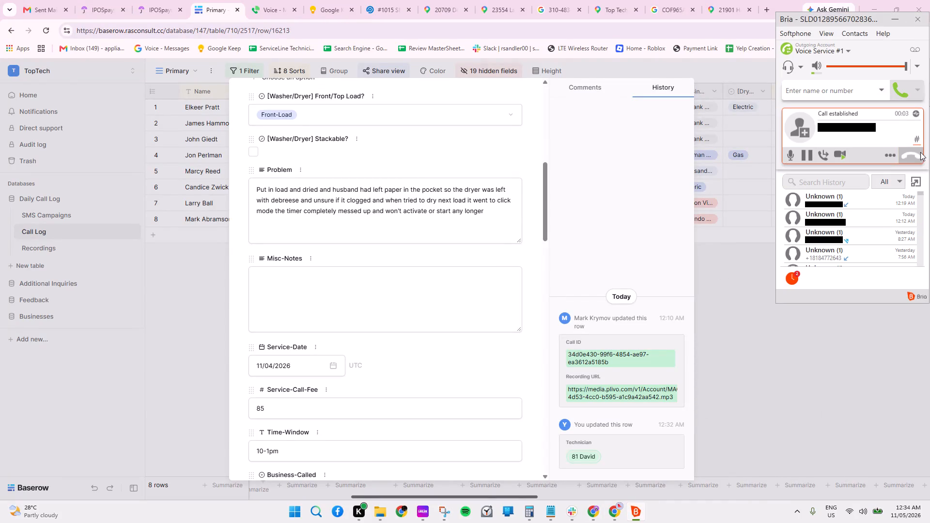
pyautogui.click(920, 152)
pyautogui.click(783, 389)
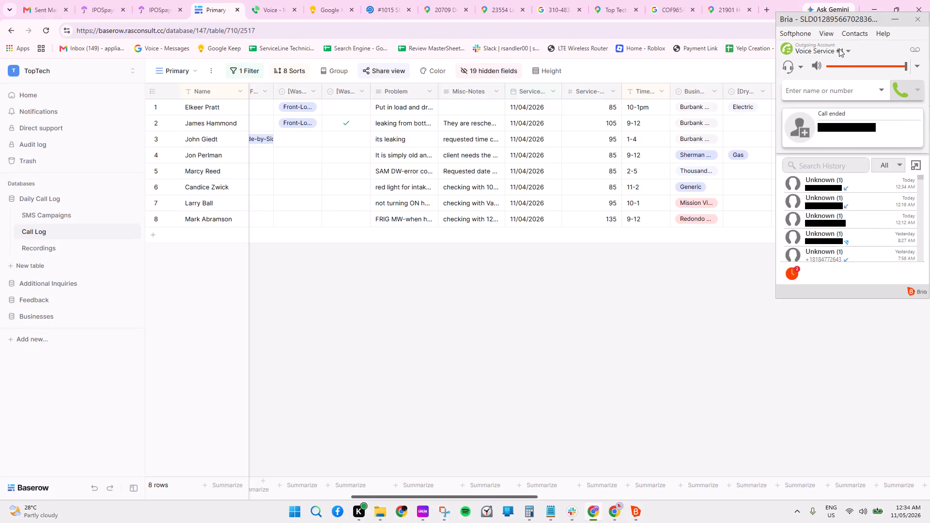
pyautogui.click(896, 21)
pyautogui.moveTo(633, 349); pyautogui.dragTo(637, 344)
pyautogui.click(687, 308)
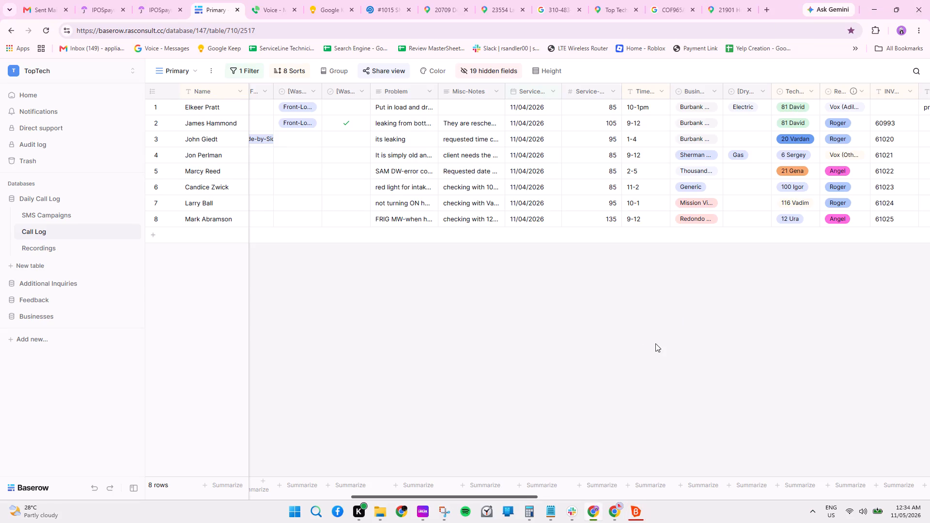
pyautogui.moveTo(525, 496); pyautogui.dragTo(592, 511)
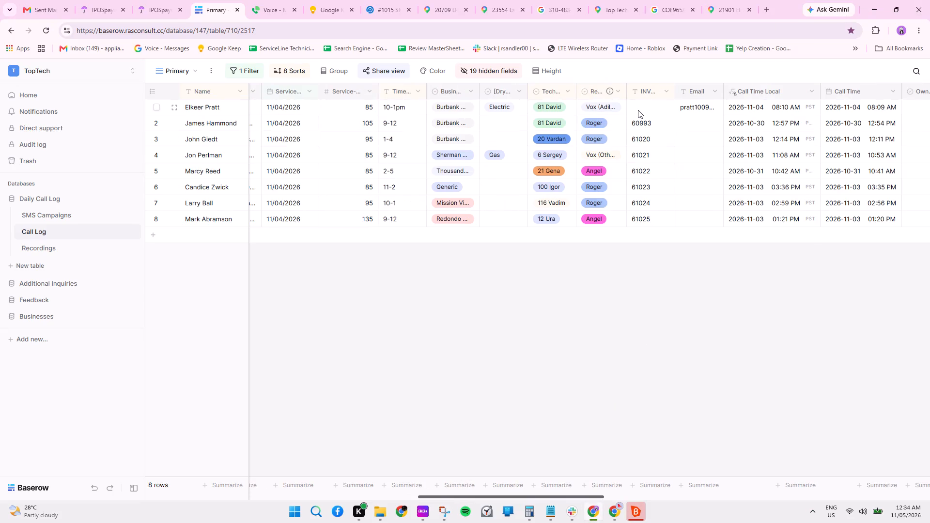
pyautogui.doubleClick(638, 110)
pyautogui.write('61026')
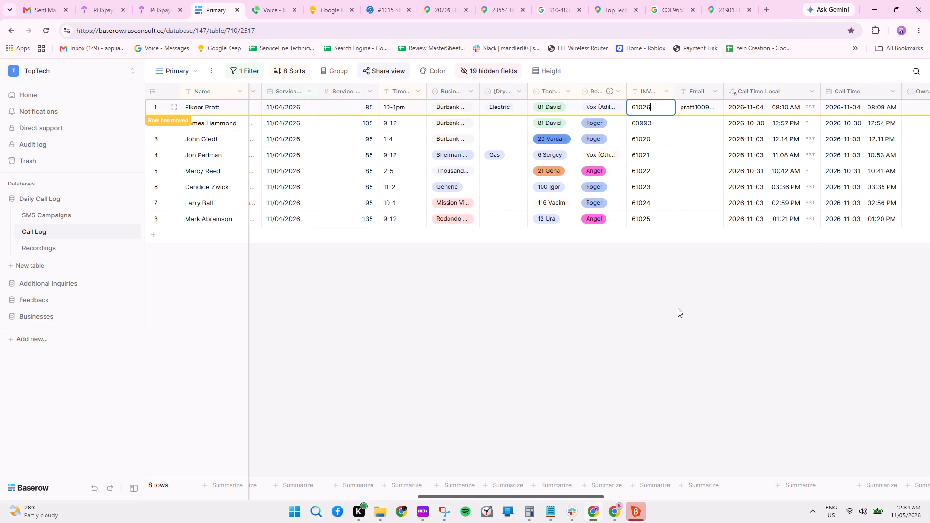
pyautogui.click(706, 349)
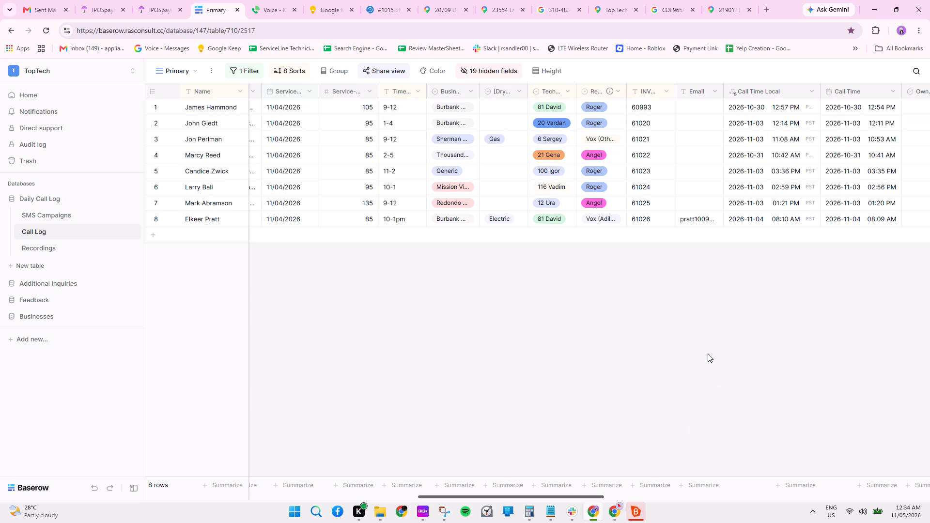
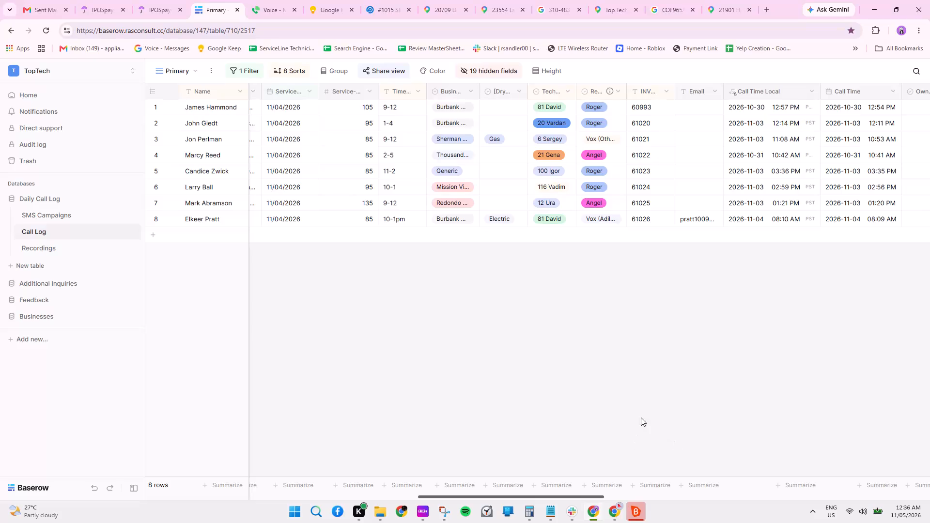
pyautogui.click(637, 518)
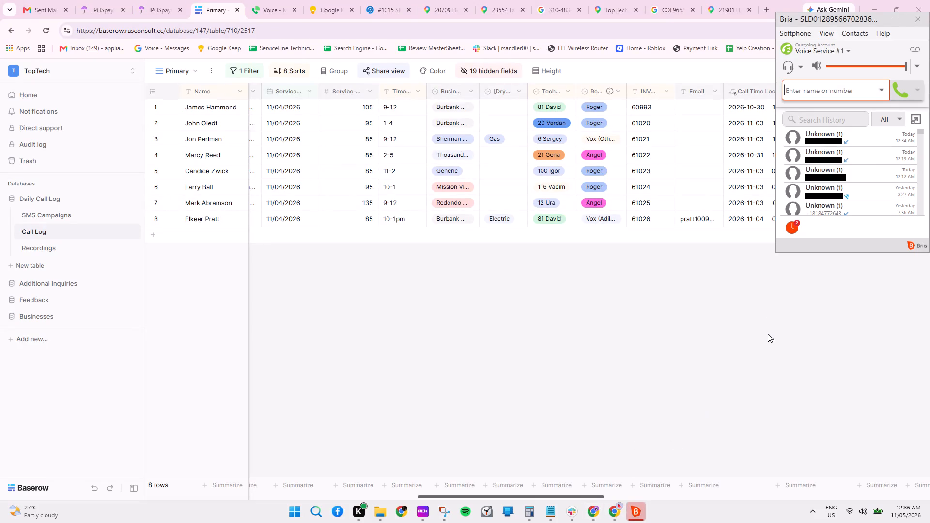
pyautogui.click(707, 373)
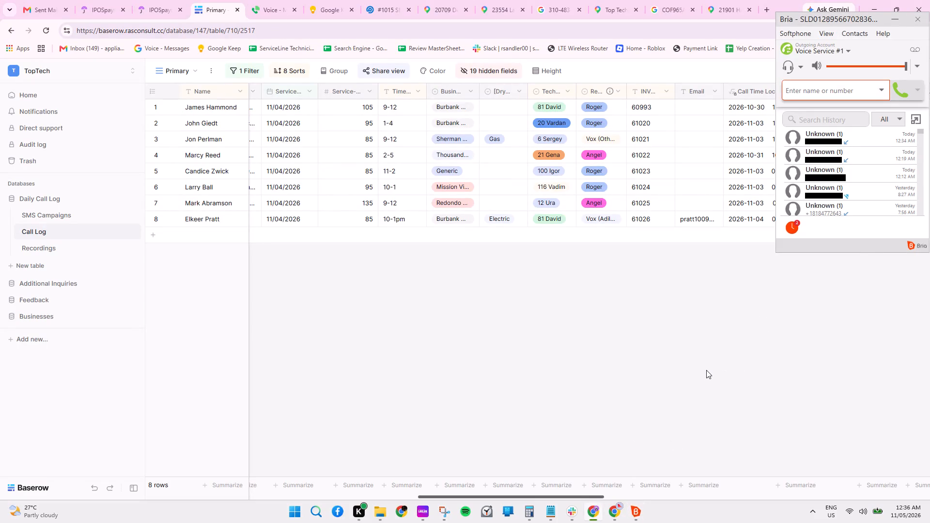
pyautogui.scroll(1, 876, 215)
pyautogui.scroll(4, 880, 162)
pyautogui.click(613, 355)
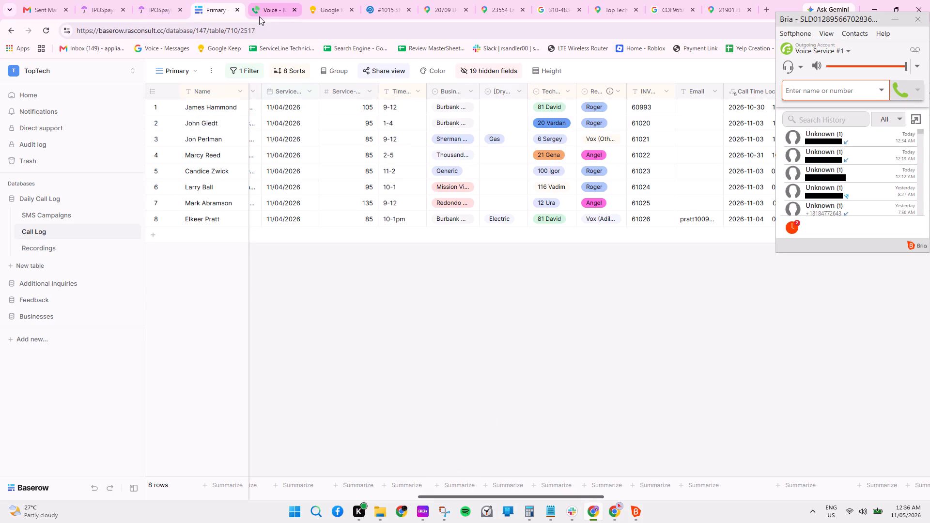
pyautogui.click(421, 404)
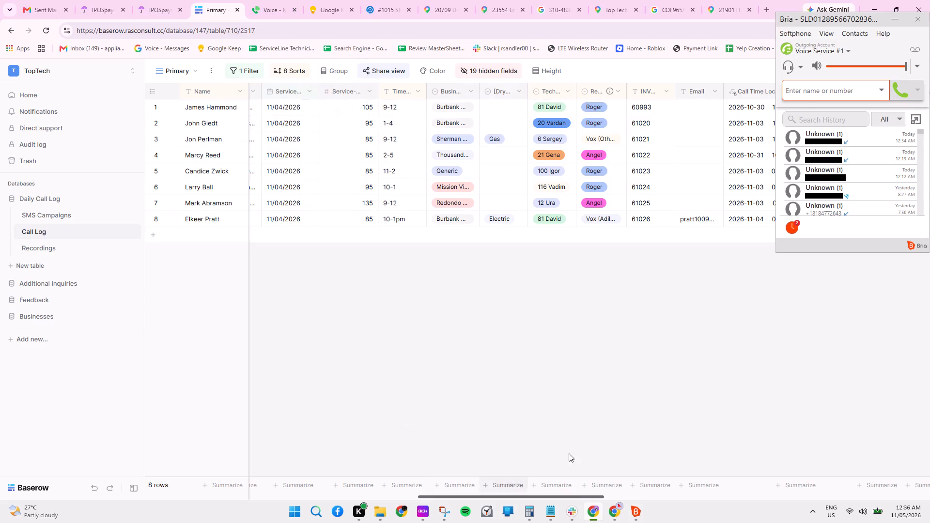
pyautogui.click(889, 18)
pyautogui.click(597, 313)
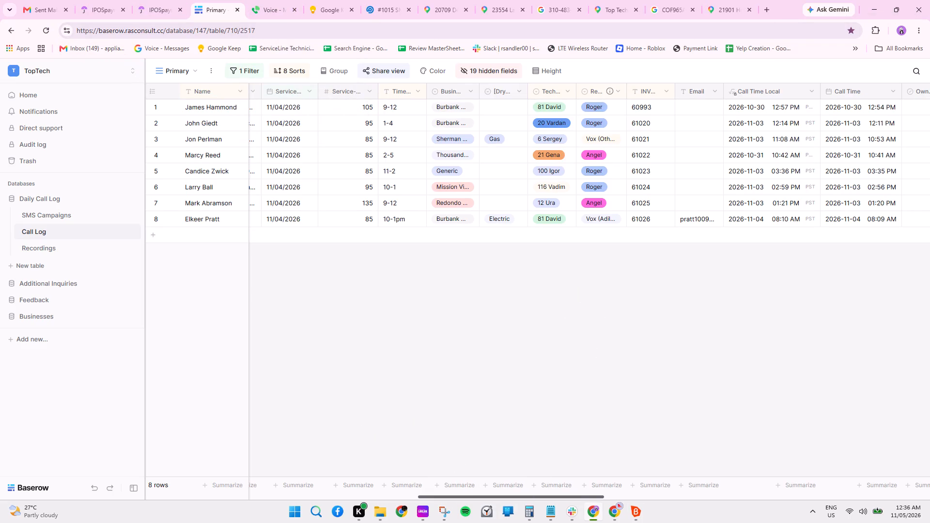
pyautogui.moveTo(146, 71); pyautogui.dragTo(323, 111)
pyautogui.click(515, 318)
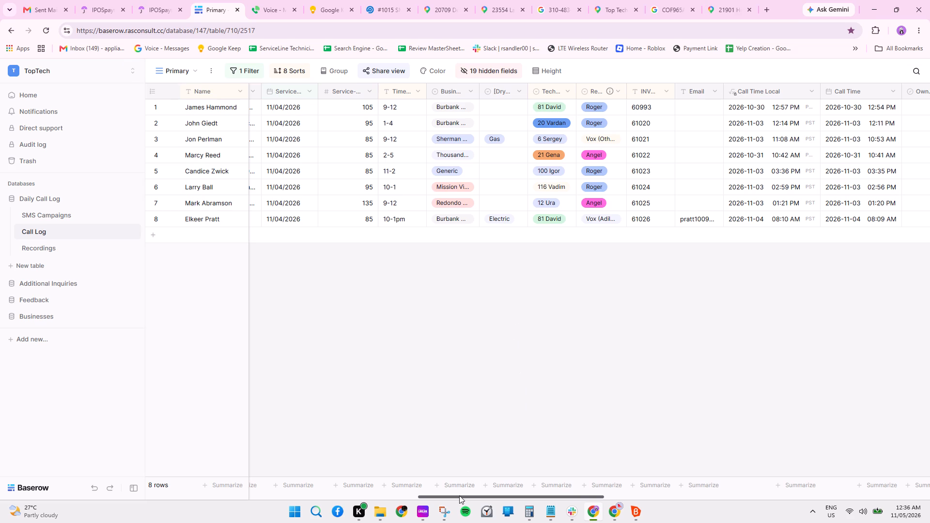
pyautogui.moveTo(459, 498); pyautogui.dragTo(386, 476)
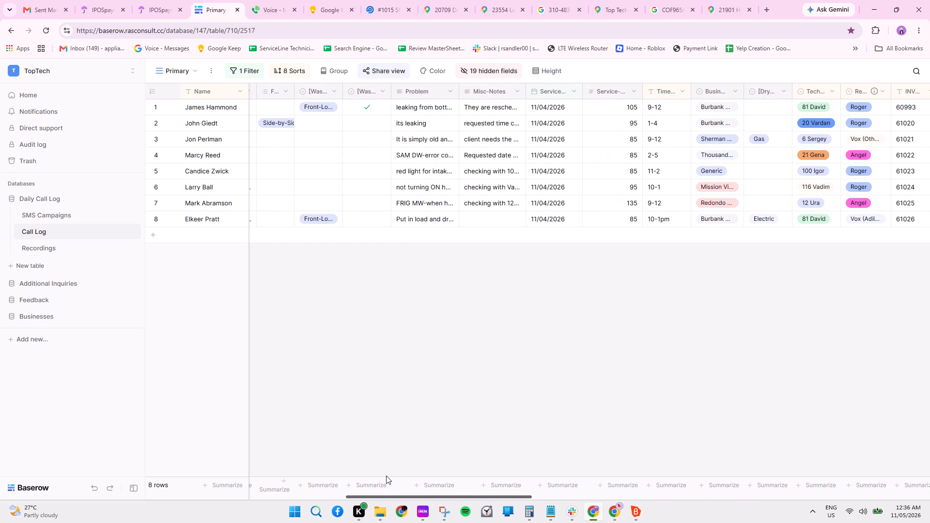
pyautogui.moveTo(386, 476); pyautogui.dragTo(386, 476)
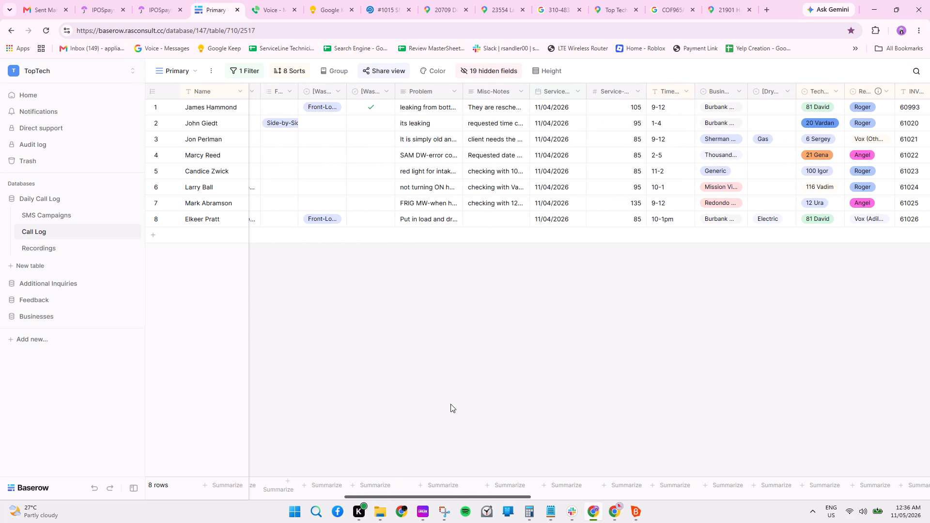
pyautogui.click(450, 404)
# Switch to the -12 URA note in Notepad and view its latest entries.
pyautogui.click(548, 512)
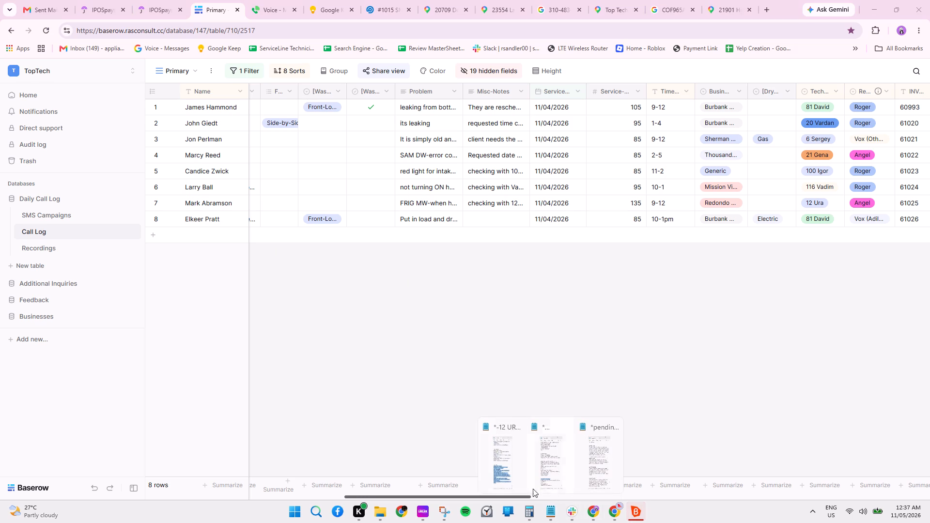
pyautogui.click(504, 474)
pyautogui.scroll(-7, 45, 318)
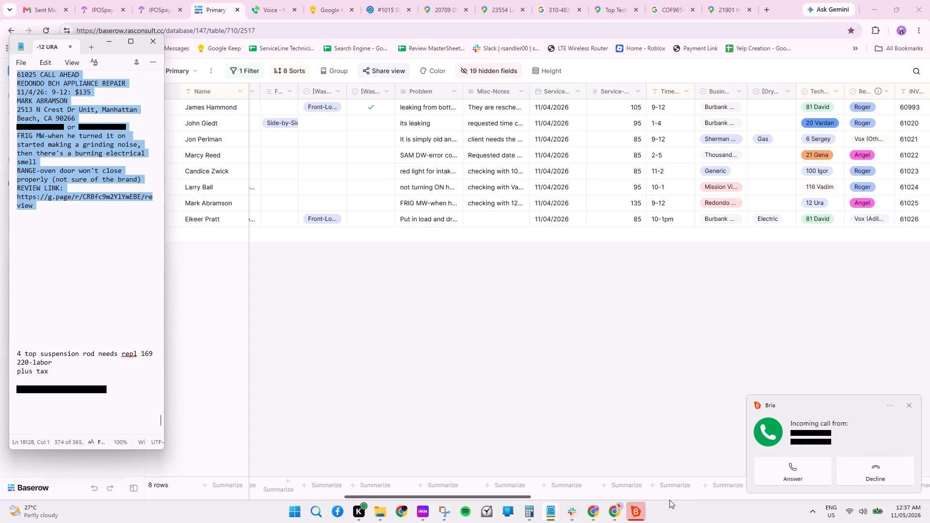
# Answer the incoming Bria call.
pyautogui.click(797, 474)
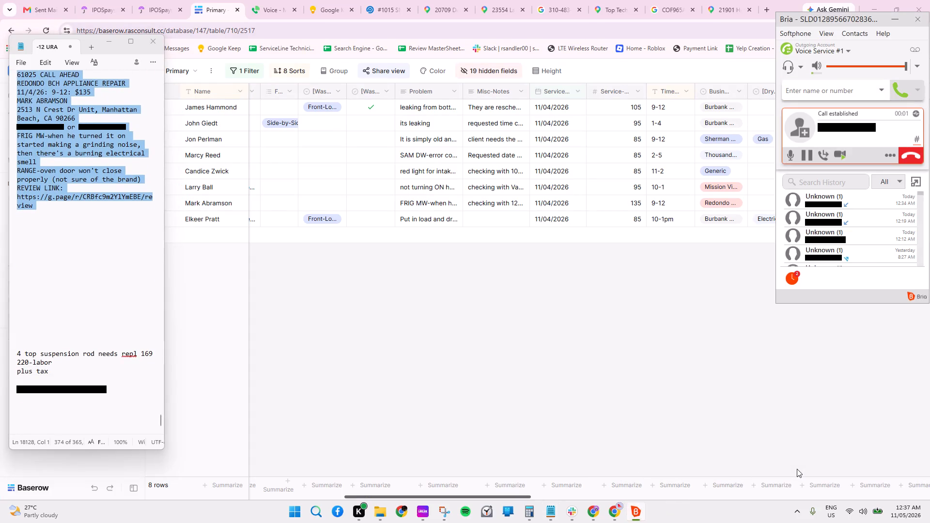
# In notes 2026, start a new entry reading "therrmador ref freezer went out power outage over the weekend, freezer lost power".
pyautogui.click(76, 255)
pyautogui.click(551, 512)
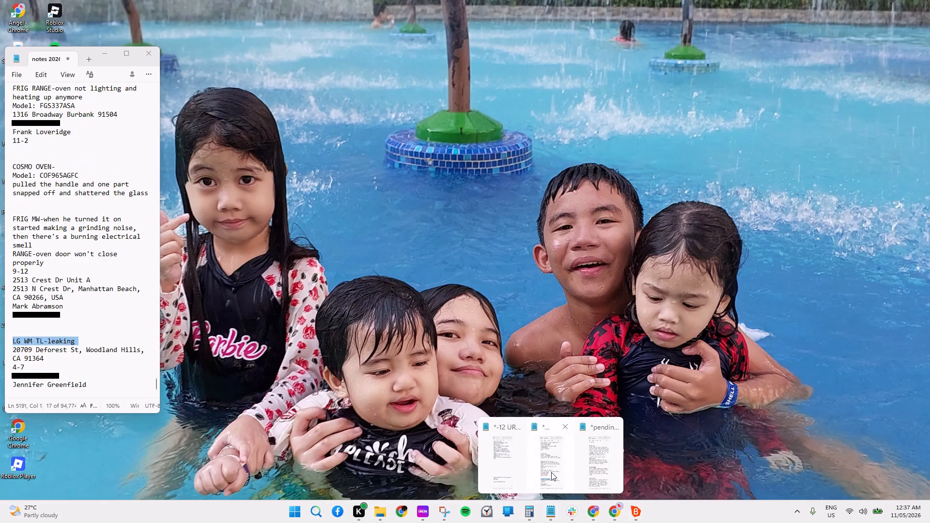
pyautogui.click(551, 472)
pyautogui.scroll(-2, 107, 376)
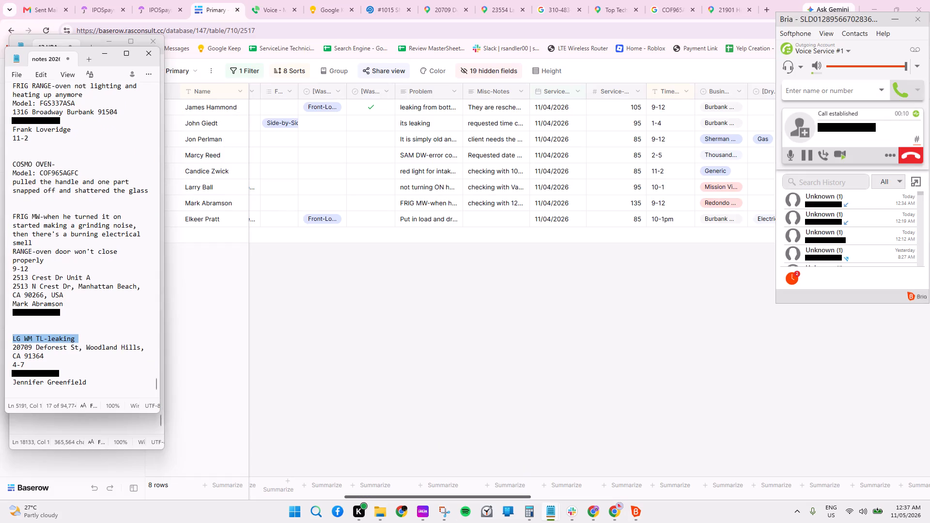
pyautogui.scroll(-2, 107, 376)
pyautogui.click(89, 396)
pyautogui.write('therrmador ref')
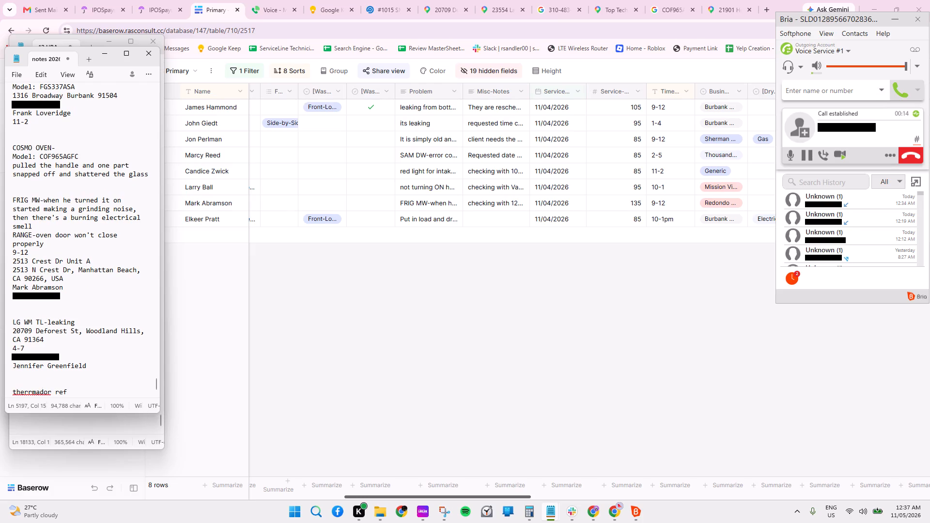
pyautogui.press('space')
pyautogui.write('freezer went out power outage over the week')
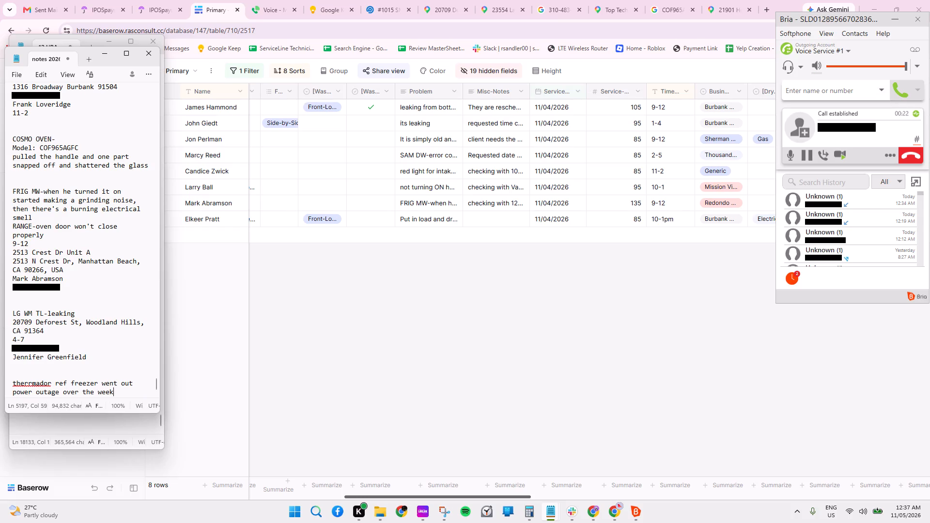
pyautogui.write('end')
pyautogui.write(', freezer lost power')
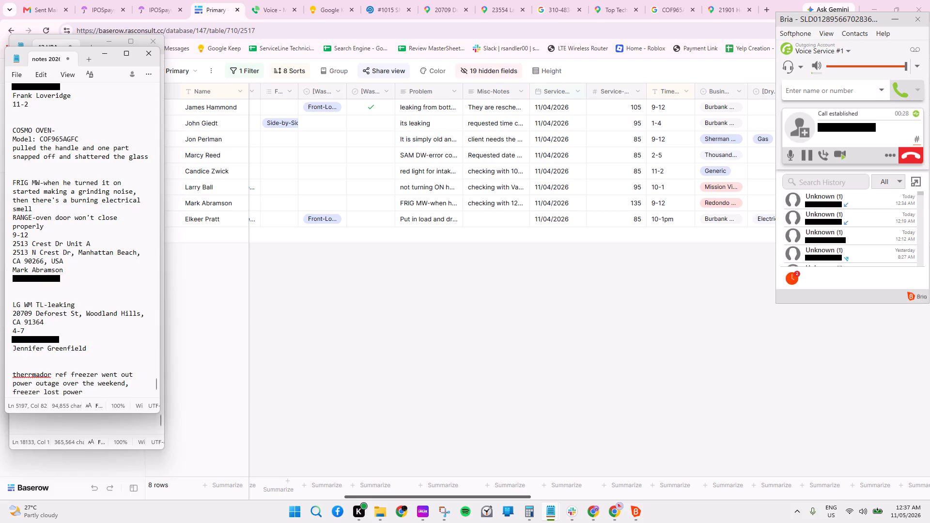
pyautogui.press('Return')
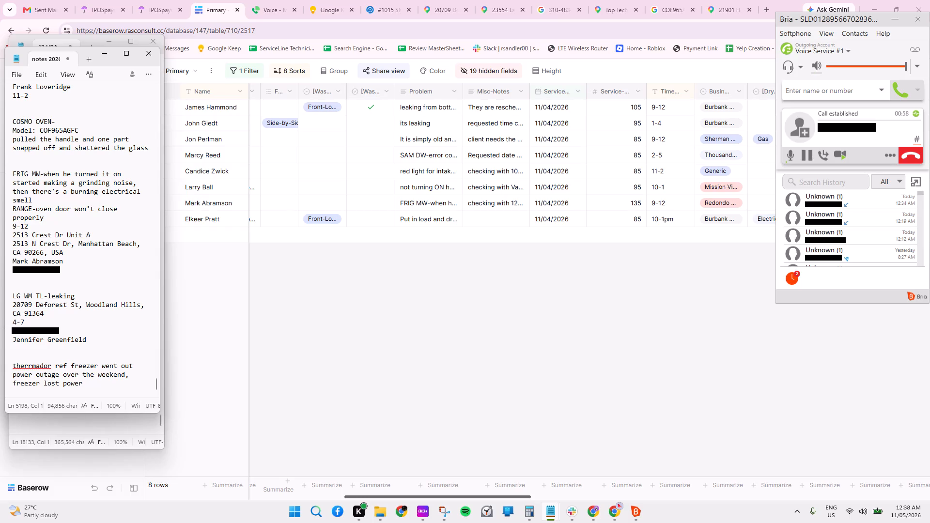
# Add the caller's street address in Manhattan Beach on the line below the freezer problem.
pyautogui.click(97, 387)
pyautogui.press('Return')
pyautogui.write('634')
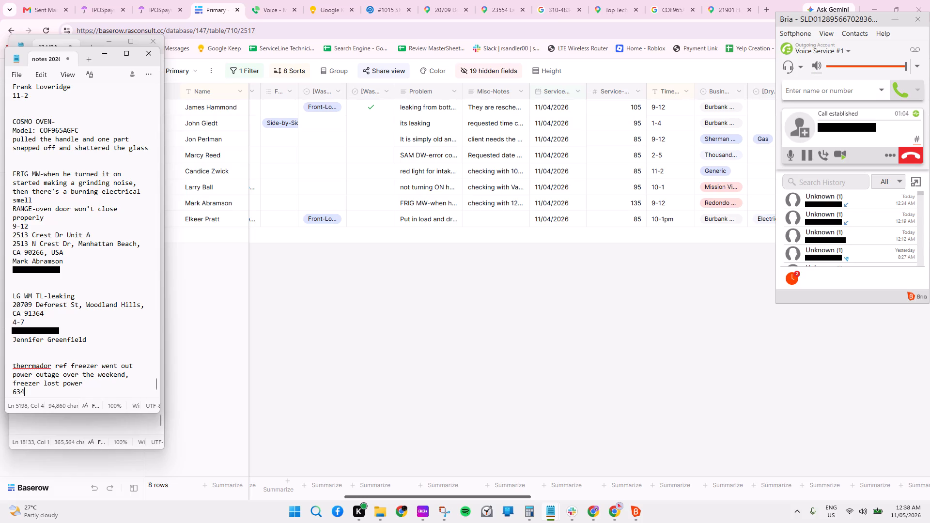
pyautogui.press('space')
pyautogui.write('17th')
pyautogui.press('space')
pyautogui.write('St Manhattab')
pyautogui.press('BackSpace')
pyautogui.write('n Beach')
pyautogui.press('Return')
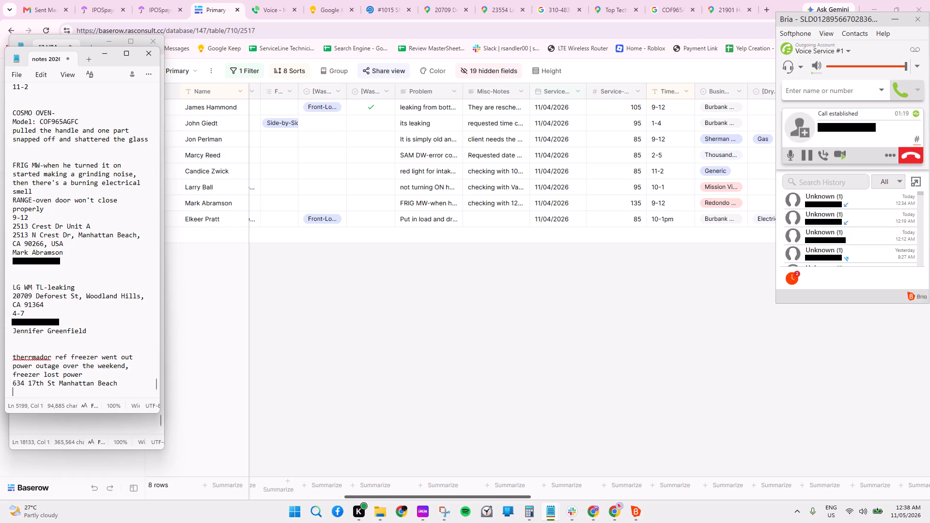
# Change "ref" to "REF SS" in the new refrigerator entry's first line.
pyautogui.click(66, 356)
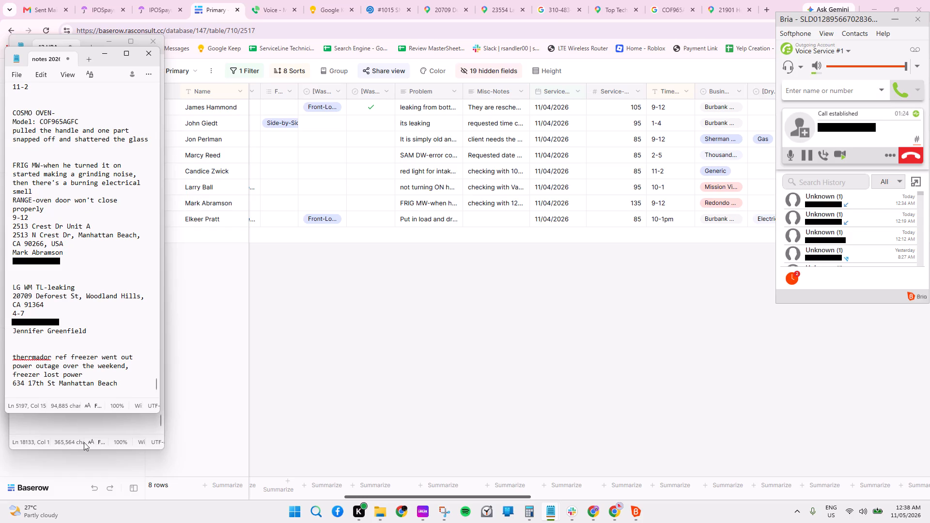
pyautogui.press('BackSpace')
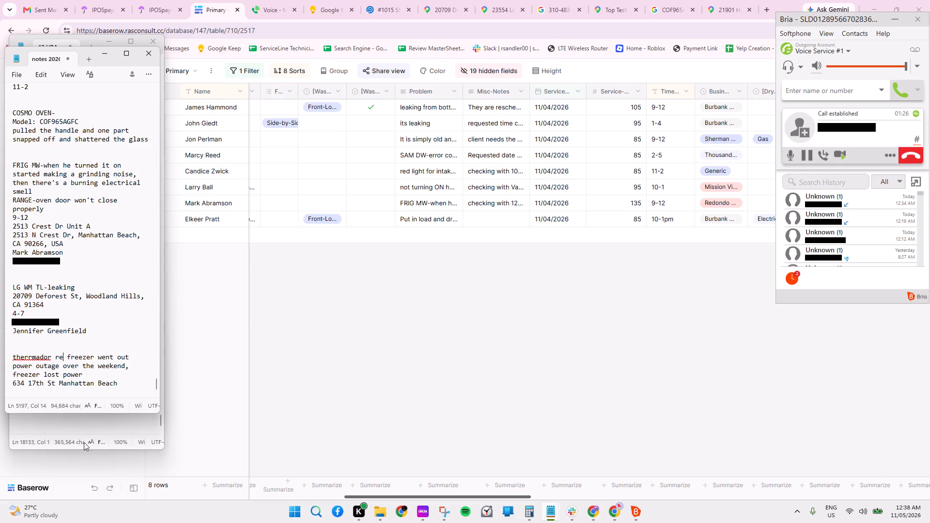
pyautogui.press('BackSpace')
pyautogui.press('BackSpace')
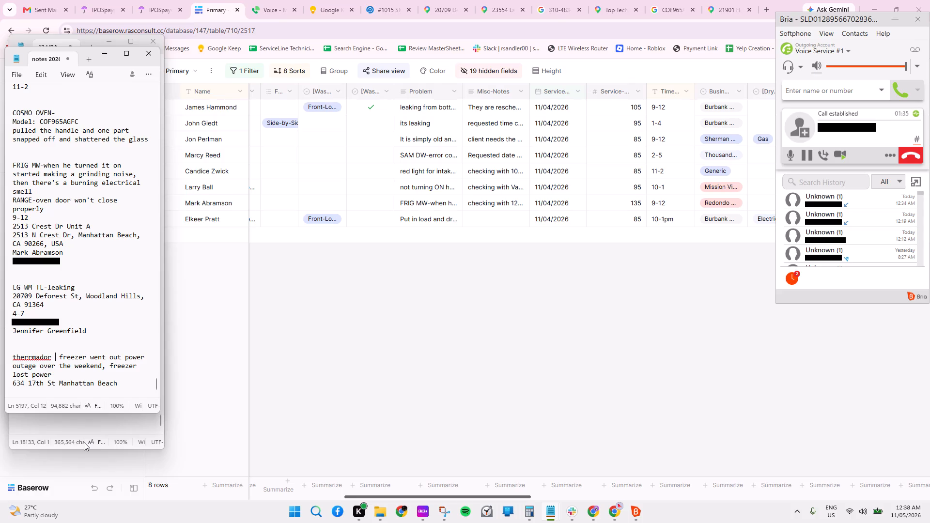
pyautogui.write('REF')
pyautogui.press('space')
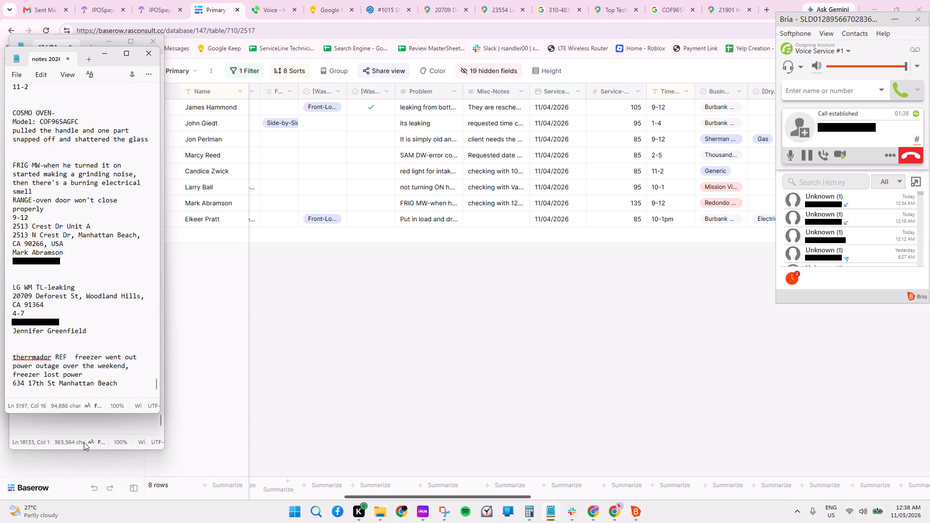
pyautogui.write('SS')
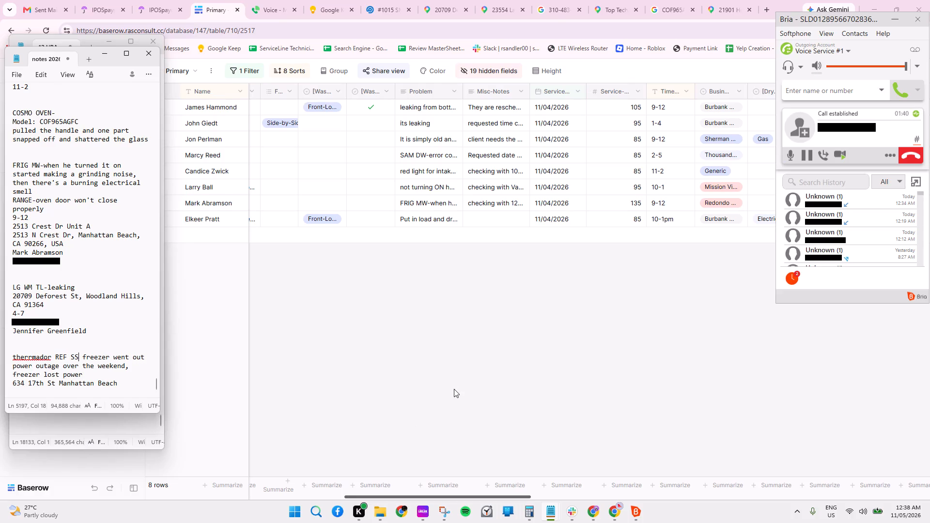
# Return to the Call Log, minimize the Bria window, and review the city and appliance columns of the 11/04/2026 jobs.
pyautogui.click(454, 388)
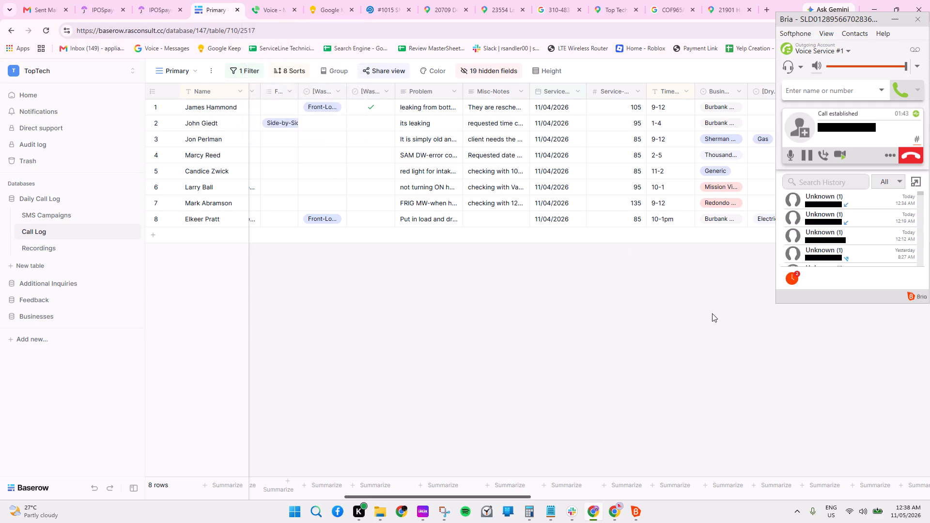
pyautogui.click(899, 20)
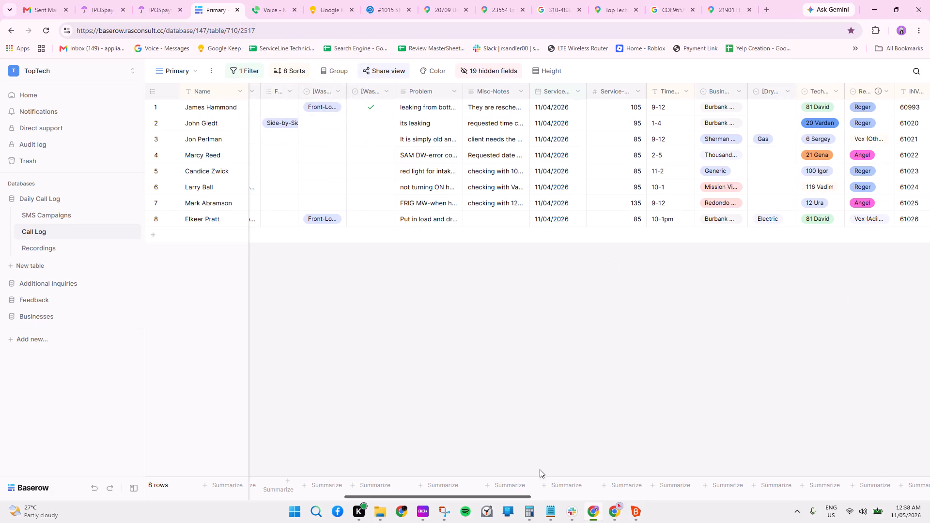
pyautogui.moveTo(515, 498); pyautogui.dragTo(394, 478)
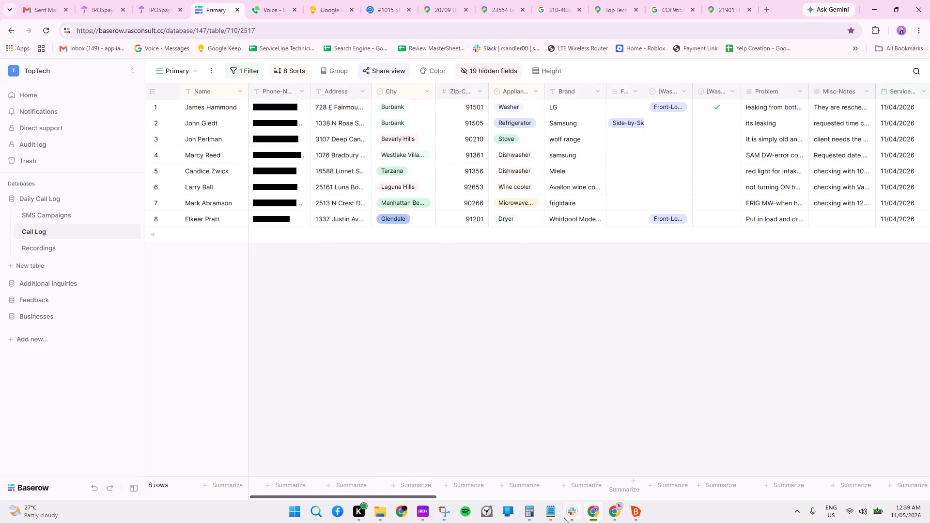
# Go back to notes 2026 and add "2-5 today" below the Manhattan Beach address of the refrigerator entry.
pyautogui.click(543, 513)
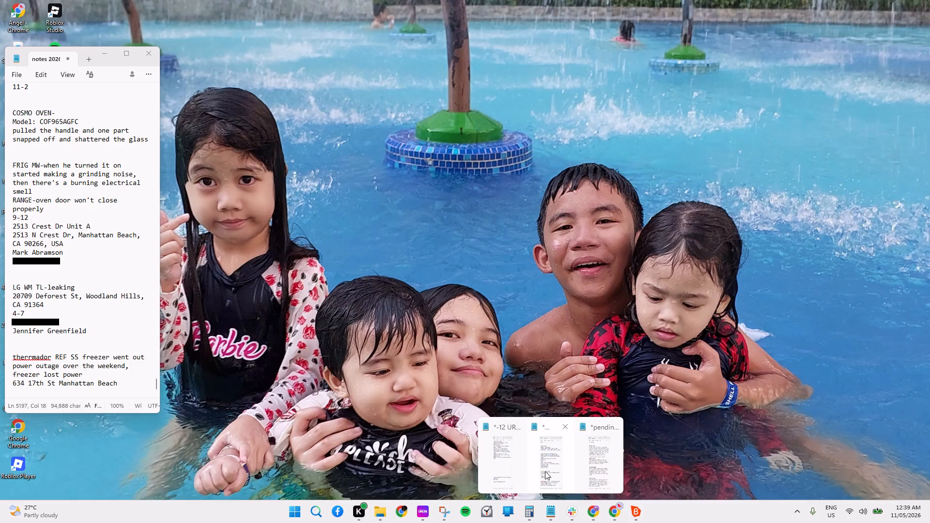
pyautogui.click(545, 471)
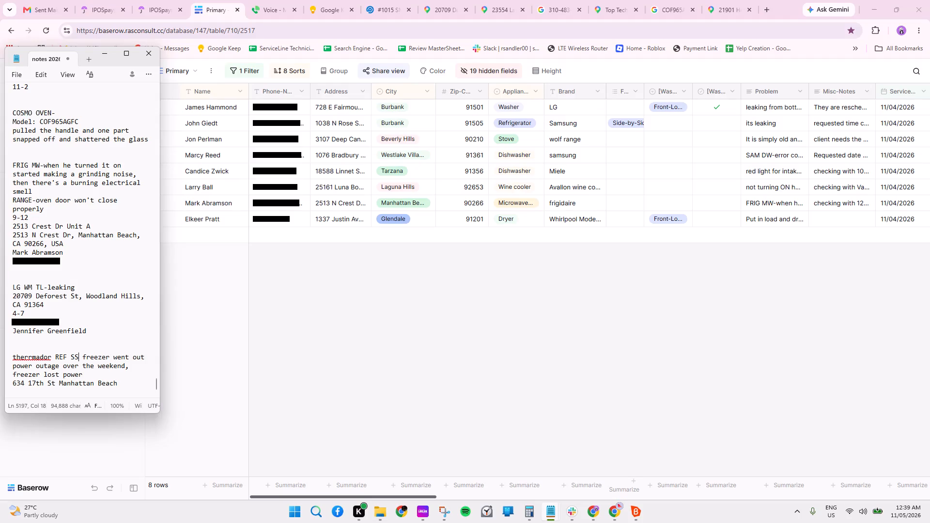
pyautogui.click(122, 385)
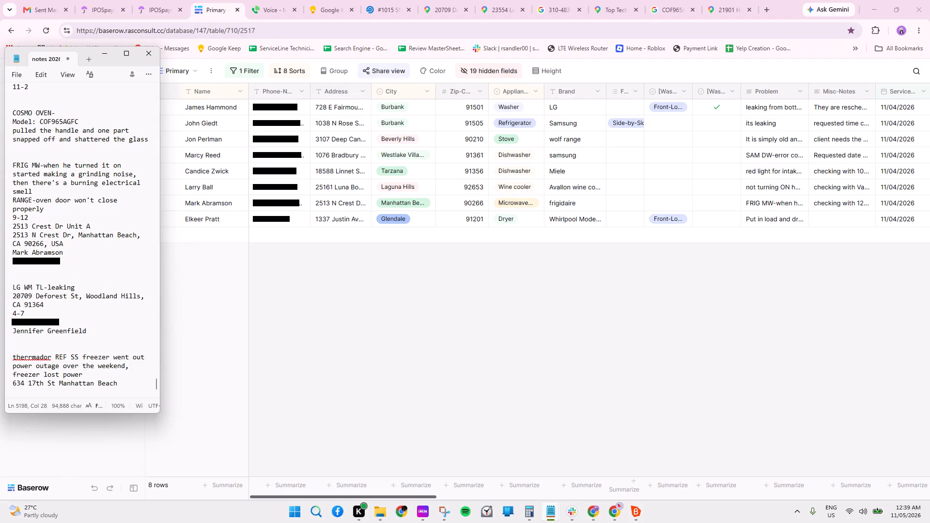
pyautogui.click(126, 385)
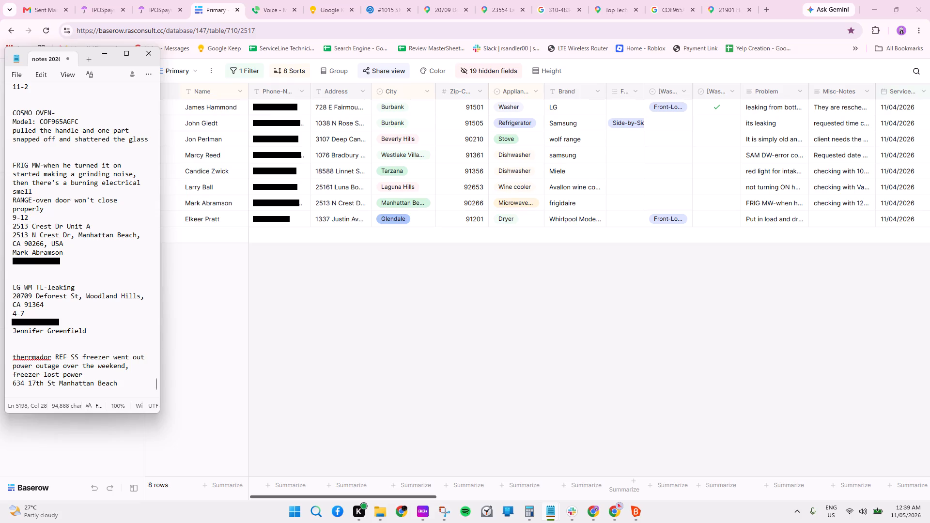
pyautogui.click(129, 387)
pyautogui.press('Return')
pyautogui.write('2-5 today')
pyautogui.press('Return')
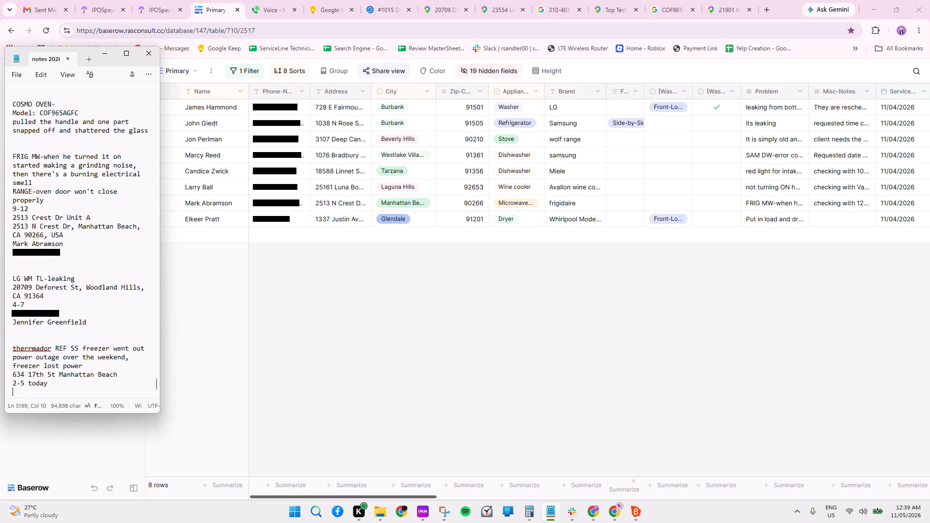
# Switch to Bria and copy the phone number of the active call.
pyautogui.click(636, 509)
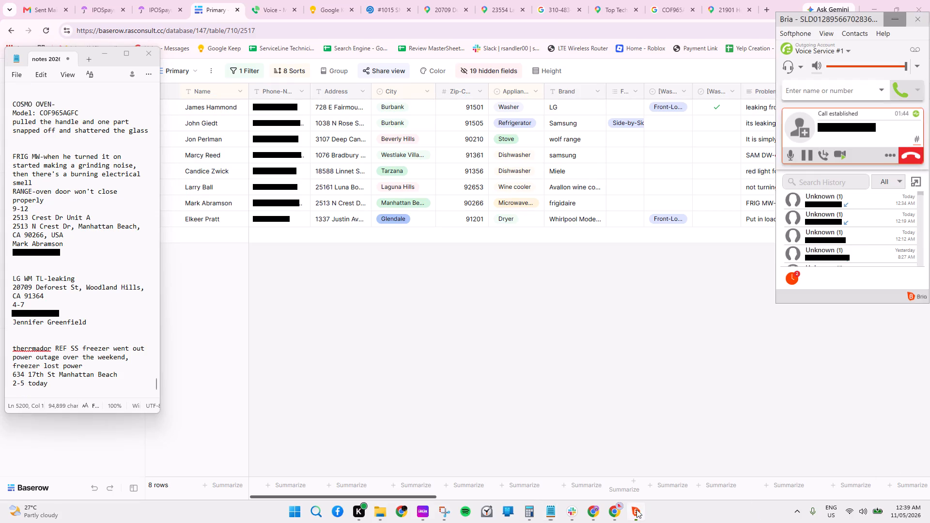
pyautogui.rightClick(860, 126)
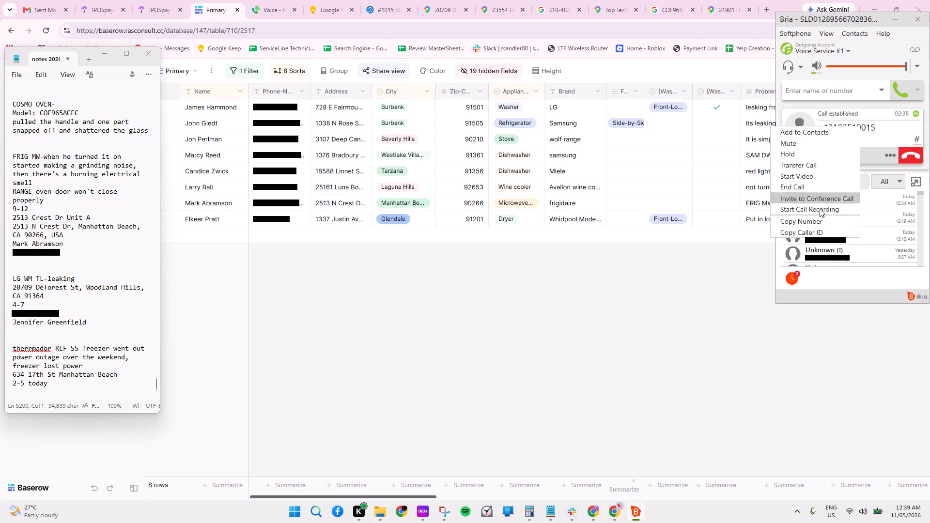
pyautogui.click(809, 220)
# In notes 2026, add the caller's full name on a new line below "2-5 today", ending the first name in "nne".
pyautogui.click(108, 384)
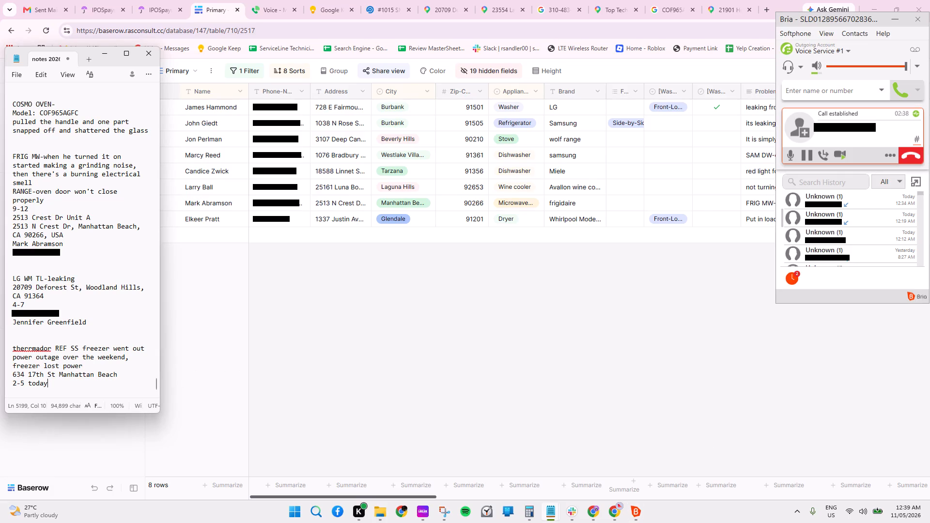
pyautogui.press('Return')
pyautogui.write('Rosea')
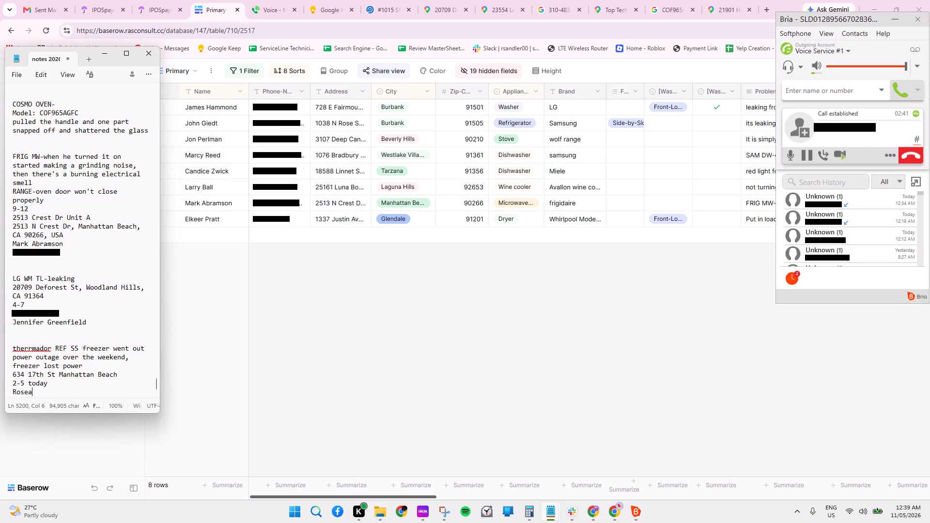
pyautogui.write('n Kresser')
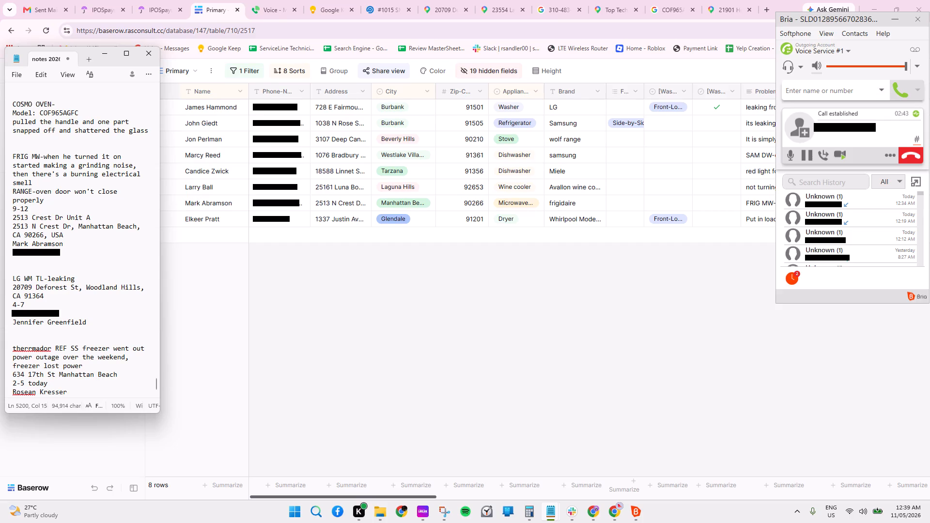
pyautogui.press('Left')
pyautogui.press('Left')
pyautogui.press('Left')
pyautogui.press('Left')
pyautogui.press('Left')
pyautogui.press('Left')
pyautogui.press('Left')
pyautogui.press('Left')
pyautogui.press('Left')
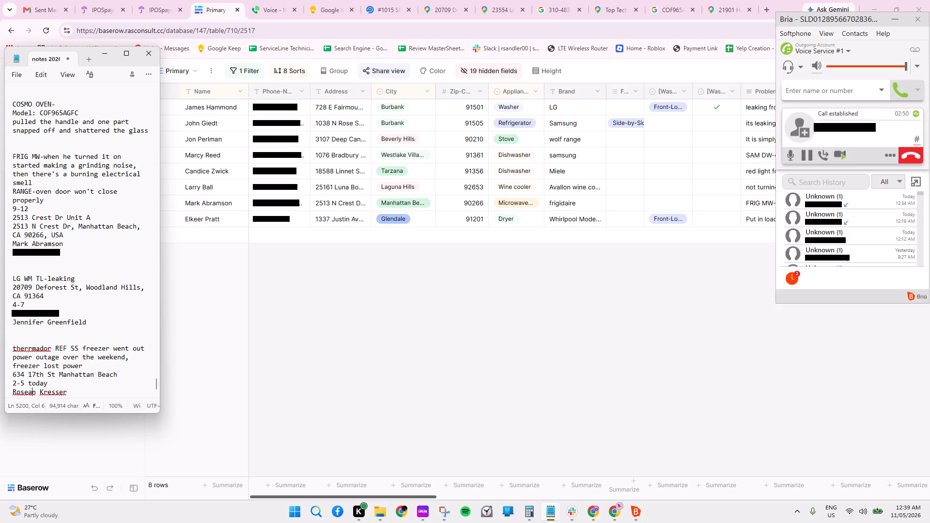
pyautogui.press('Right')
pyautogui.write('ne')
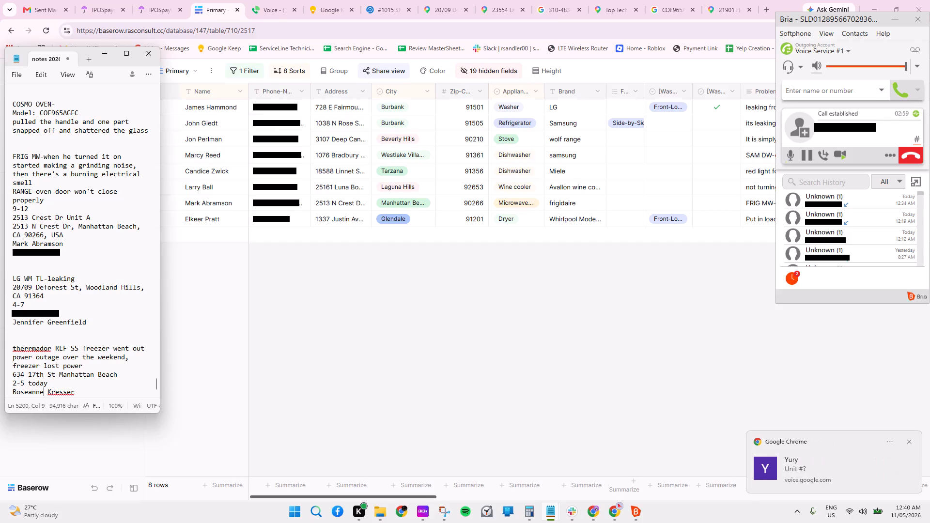
# In the Call Log, open the full record of the Manhattan Beach microwave job.
pyautogui.click(493, 380)
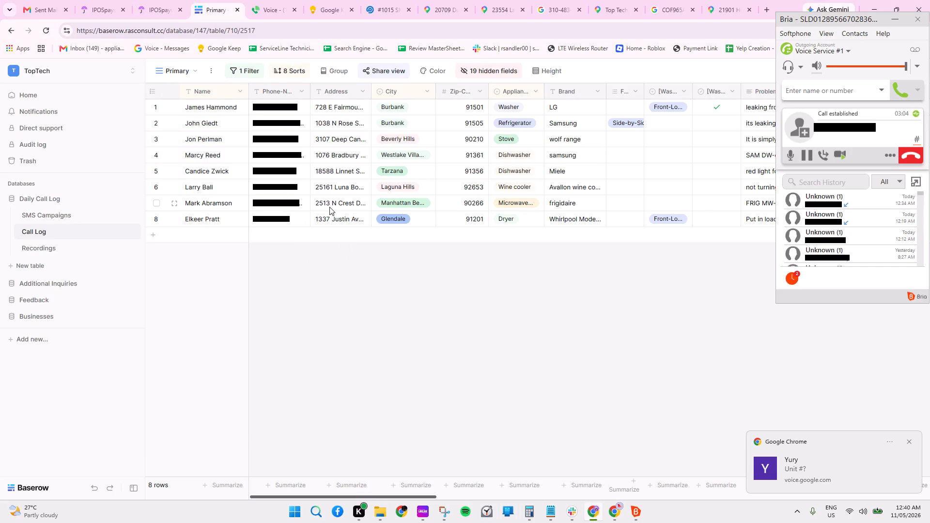
pyautogui.doubleClick(331, 205)
pyautogui.click(429, 333)
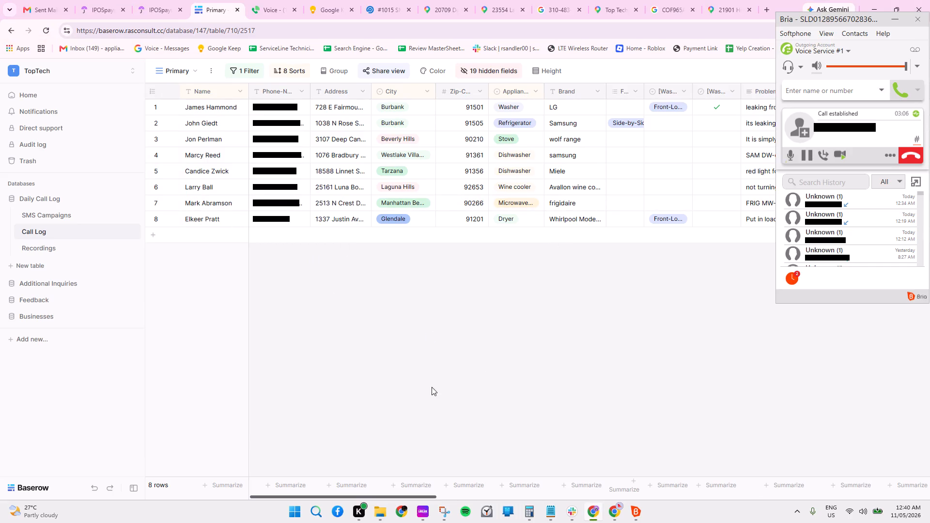
pyautogui.click(173, 206)
# Copy the active caller's number from Bria and paste it below the caller's name in the notes 2026 refrigerator entry.
pyautogui.rightClick(848, 129)
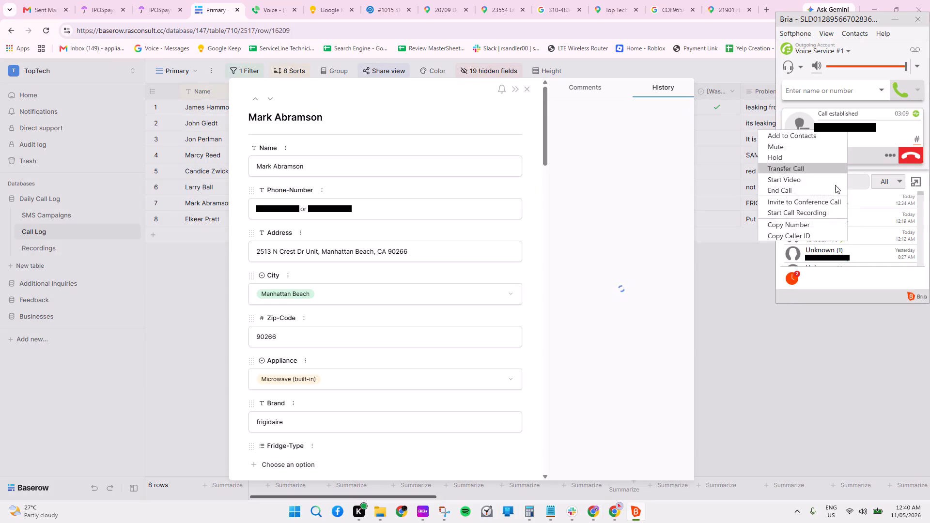
pyautogui.click(807, 226)
pyautogui.click(547, 514)
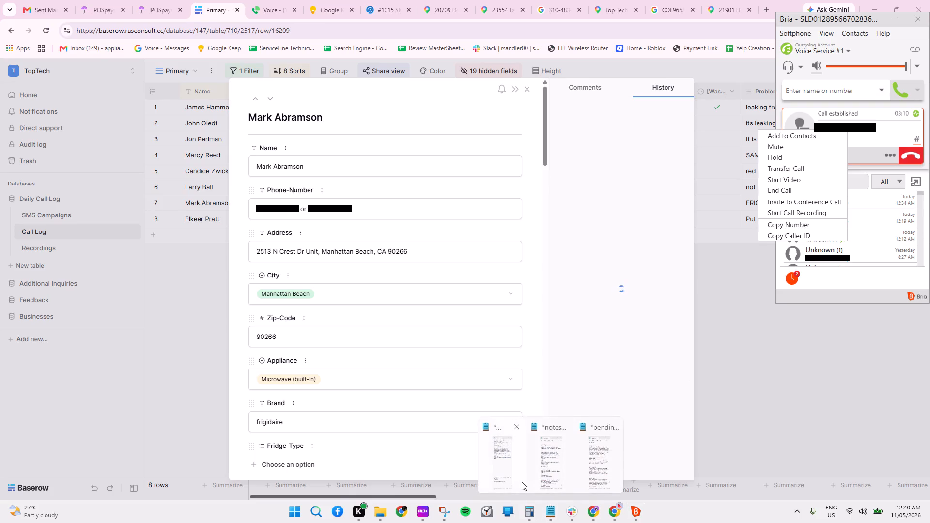
pyautogui.click(544, 475)
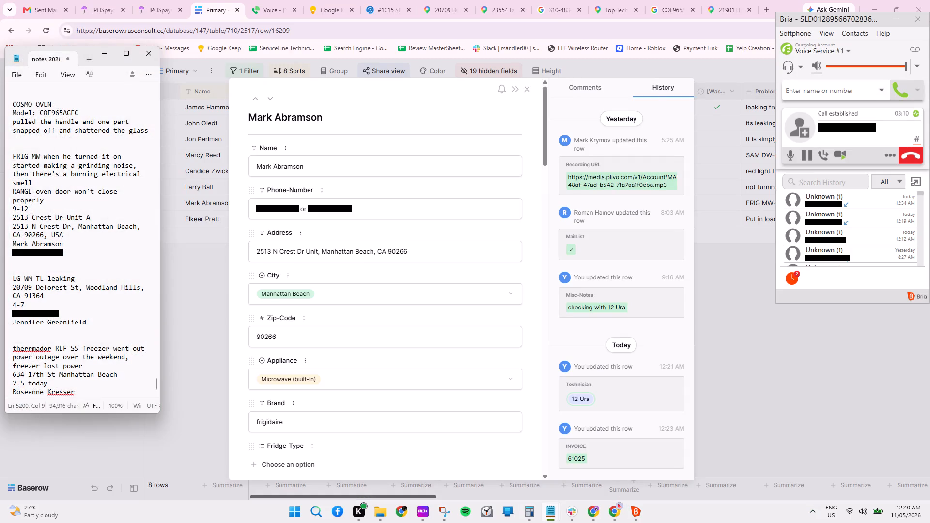
pyautogui.click(83, 395)
pyautogui.press('Return')
pyautogui.hotkey('ctrl', 'v')
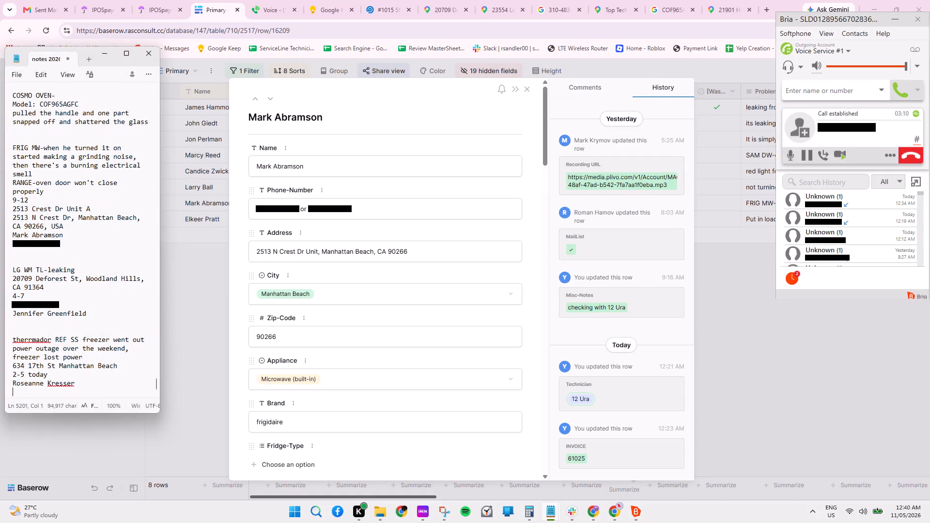
# Check the microwave job's unit in notes 2026 and answer Yury's unit question in Google Voice with "A", replacing the leftover draft.
pyautogui.click(441, 210)
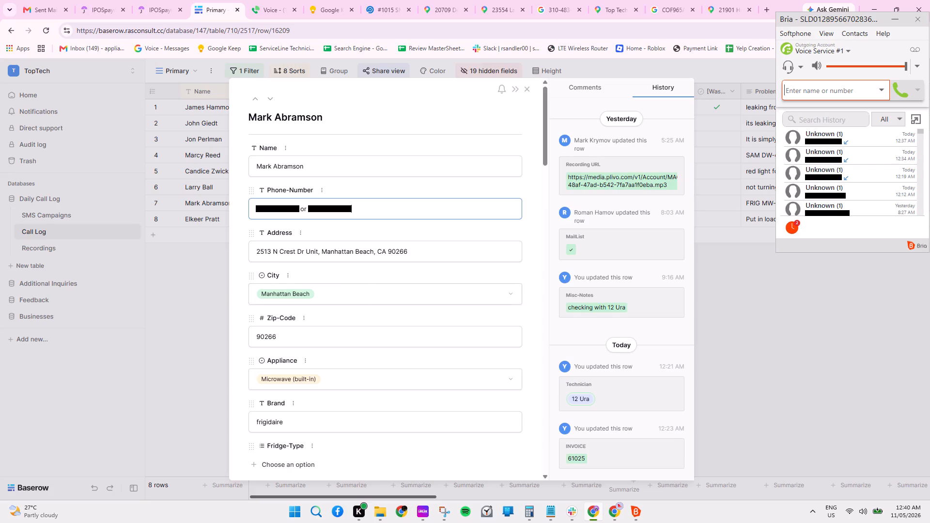
pyautogui.click(553, 514)
pyautogui.click(547, 472)
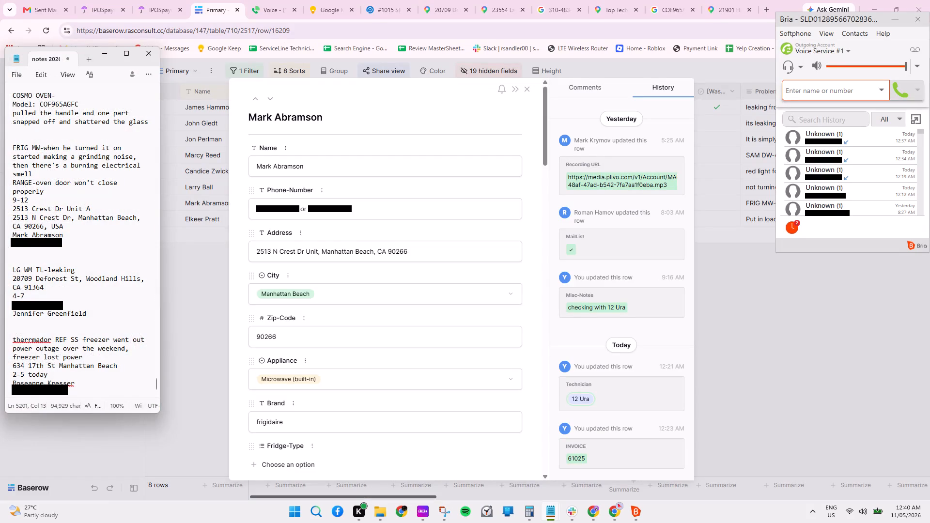
pyautogui.click(271, 8)
pyautogui.click(359, 485)
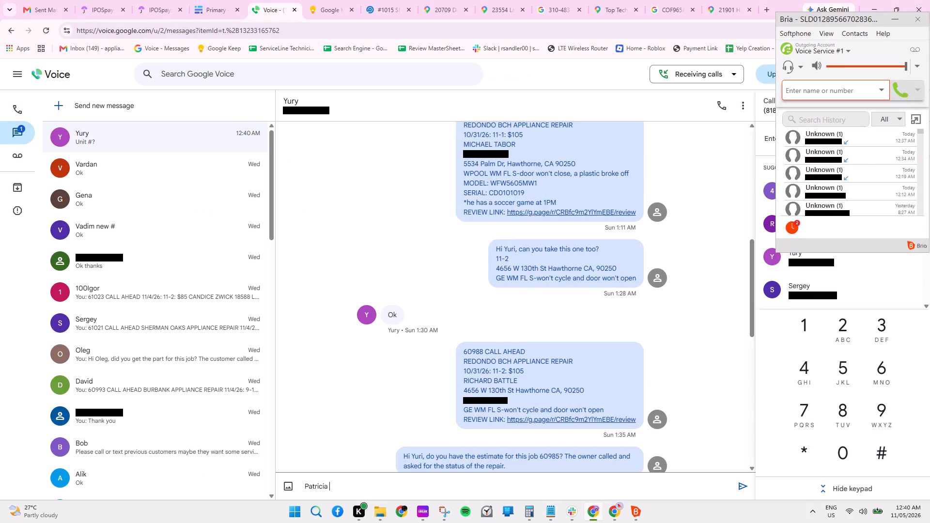
pyautogui.doubleClick(316, 484)
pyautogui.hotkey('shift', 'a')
pyautogui.press('Return')
pyautogui.scroll(-12, 427, 397)
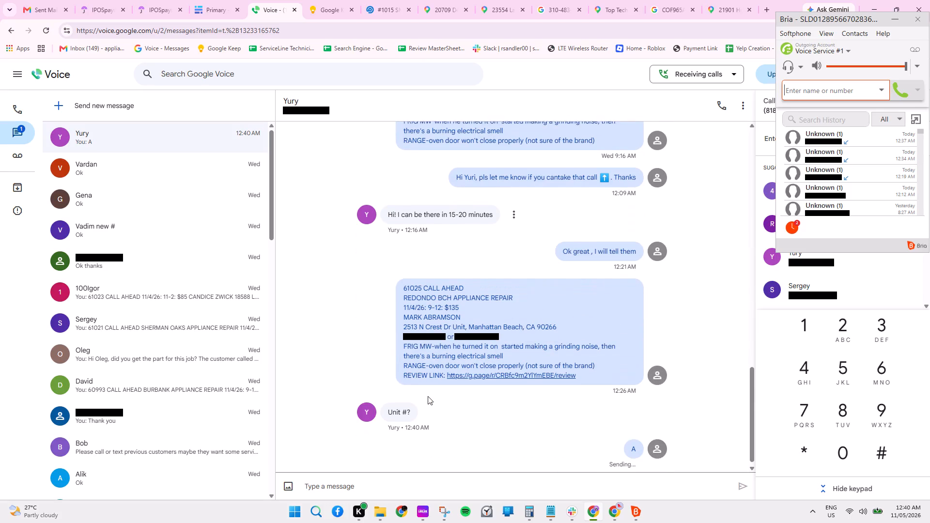
pyautogui.scroll(-6, 428, 396)
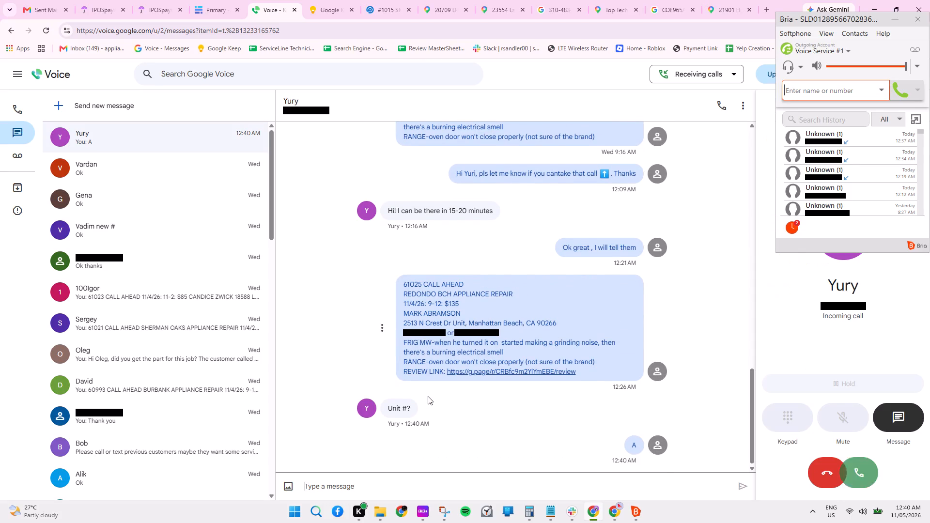
# Answer Yury's incoming Google Voice call.
pyautogui.click(867, 474)
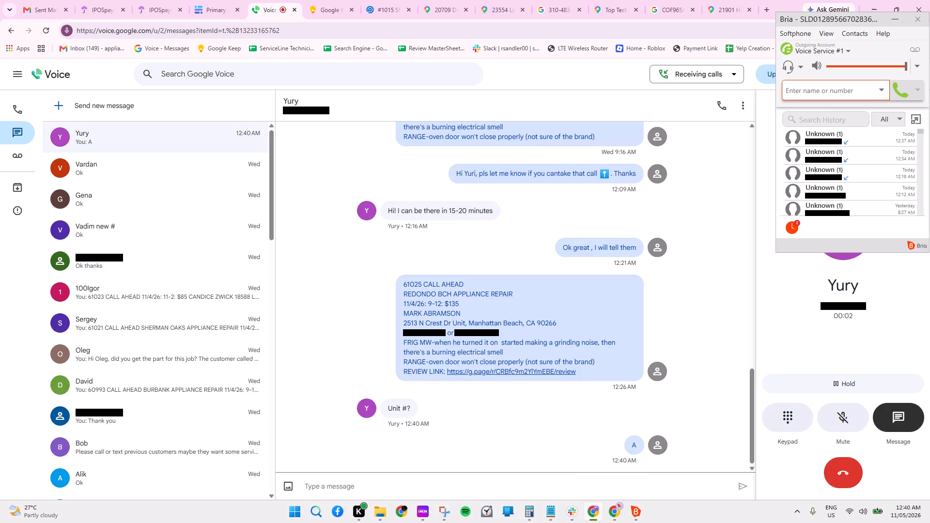
# Back in the Call Log, add "A" after "Unit" in the Manhattan Beach microwave job's address and close the record.
pyautogui.click(209, 14)
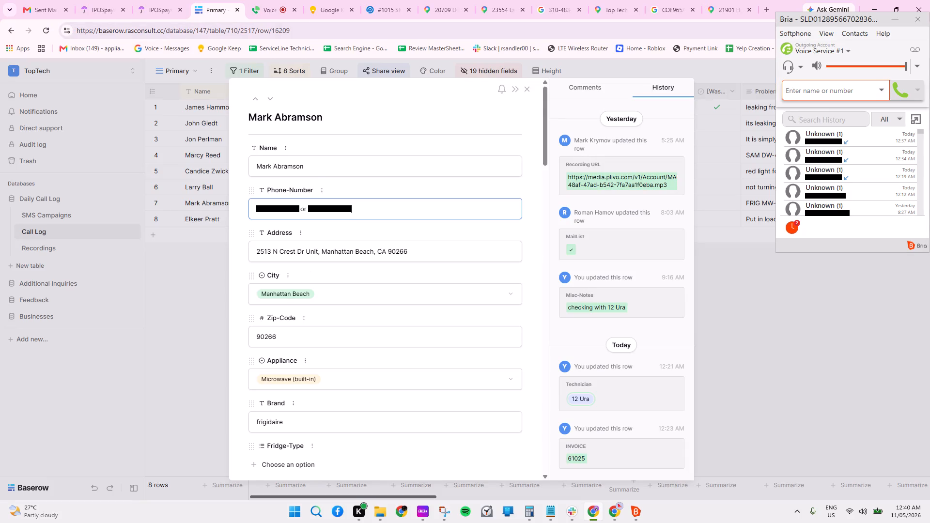
pyautogui.click(318, 254)
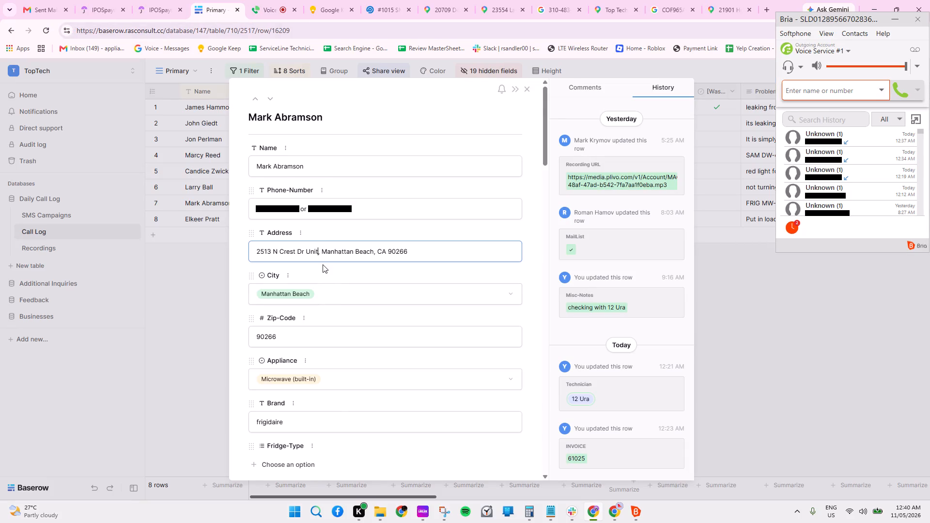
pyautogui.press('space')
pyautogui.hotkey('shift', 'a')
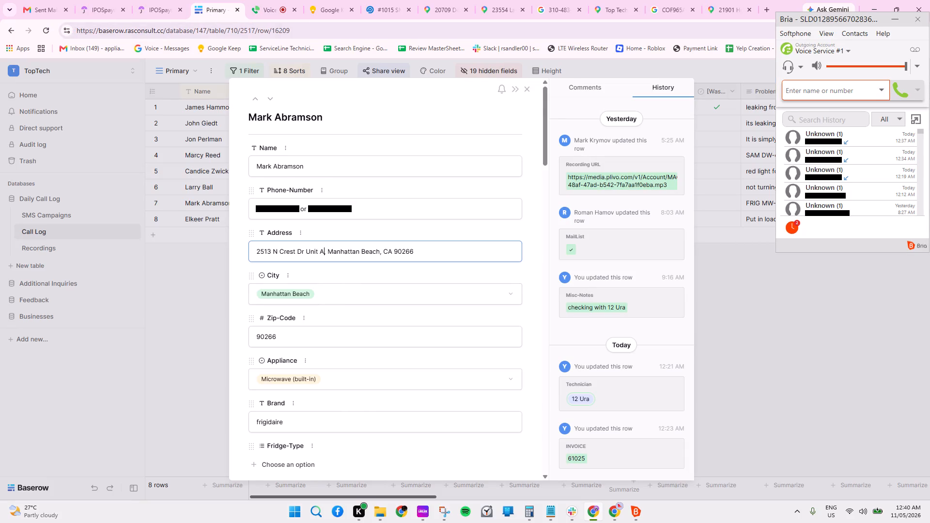
pyautogui.click(266, 11)
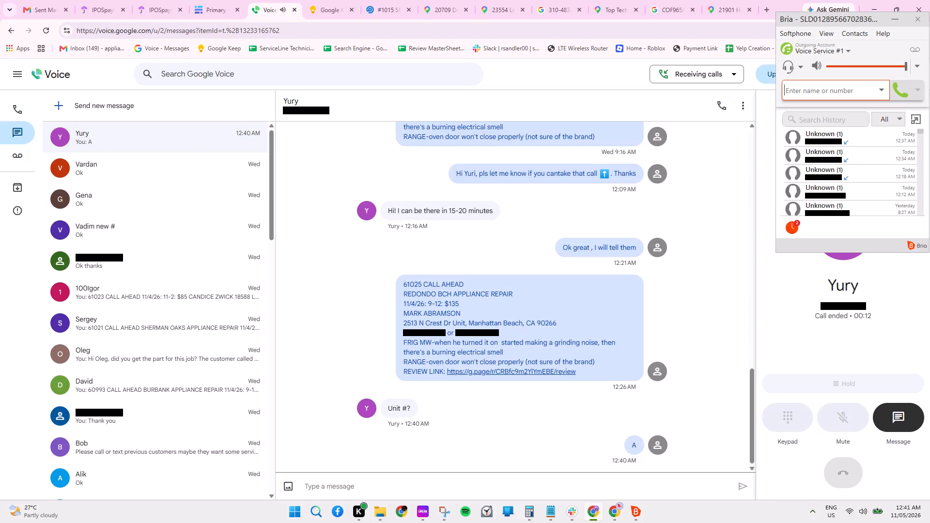
pyautogui.click(213, 5)
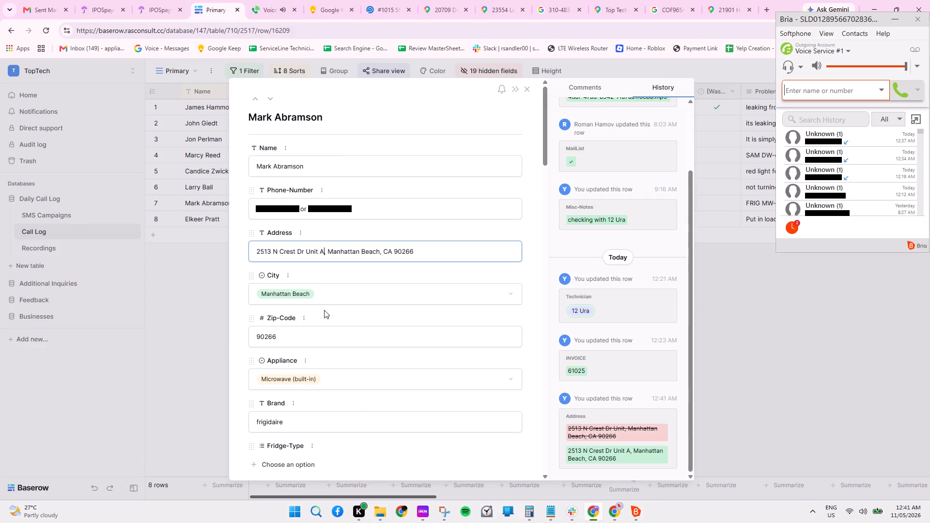
pyautogui.click(186, 303)
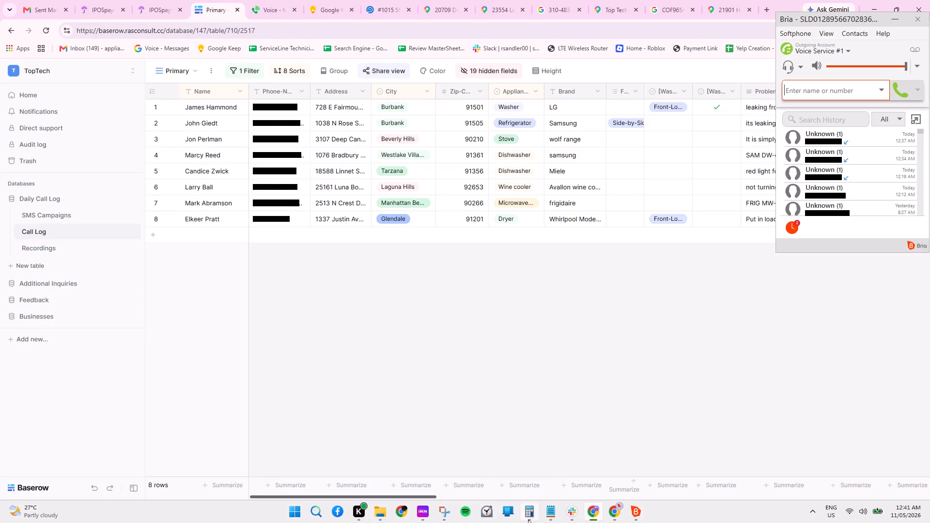
# In the notes 2026 refrigerator entry, correct the brand to "THERMADOR", put a hyphen after "SS", and insert "after" before "power outage".
pyautogui.click(553, 512)
pyautogui.click(544, 476)
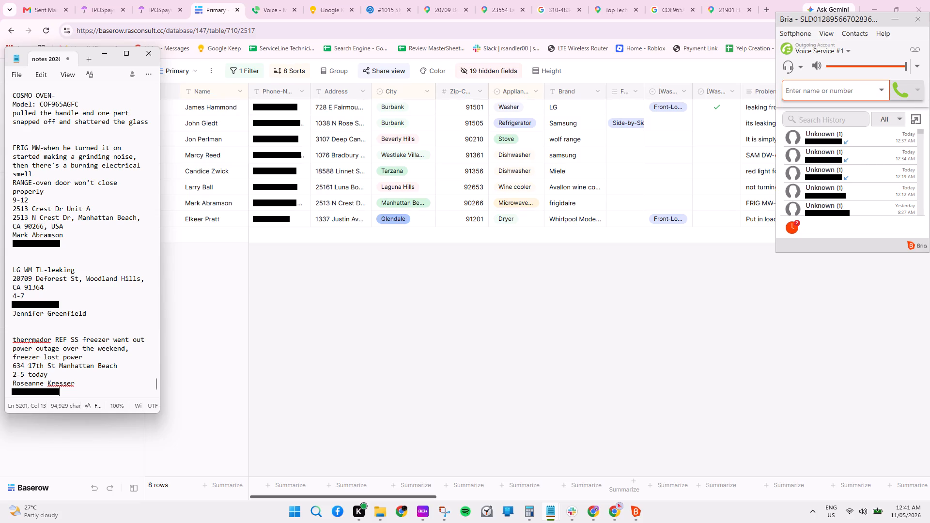
pyautogui.moveTo(51, 341); pyautogui.dragTo(7, 338)
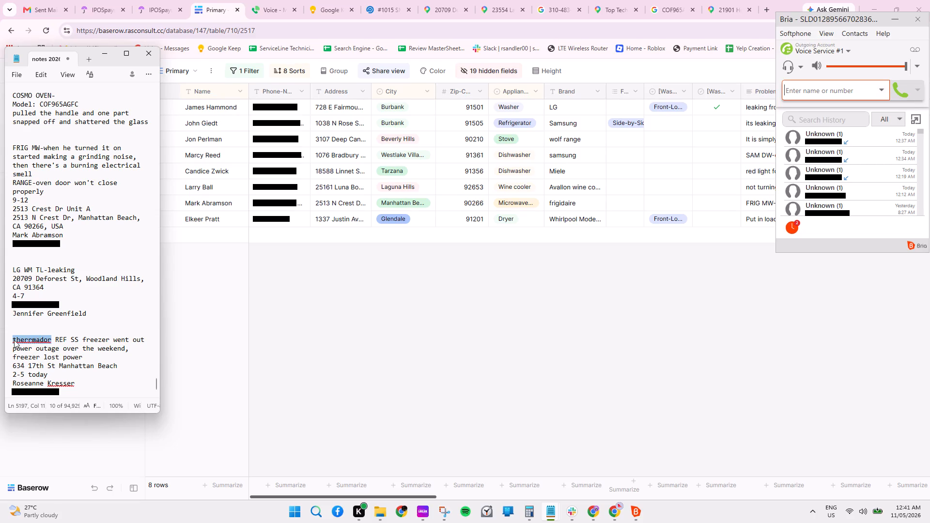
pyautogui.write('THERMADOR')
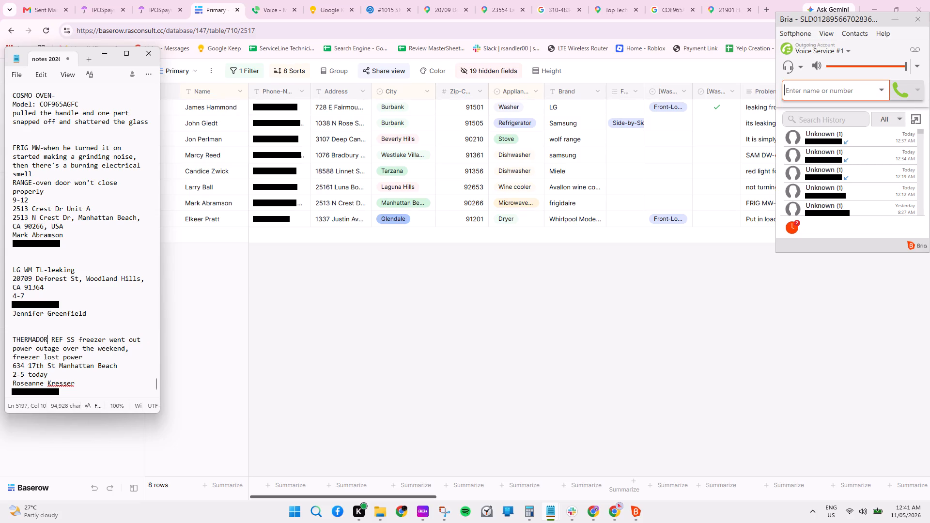
pyautogui.click(77, 341)
pyautogui.press('BackSpace')
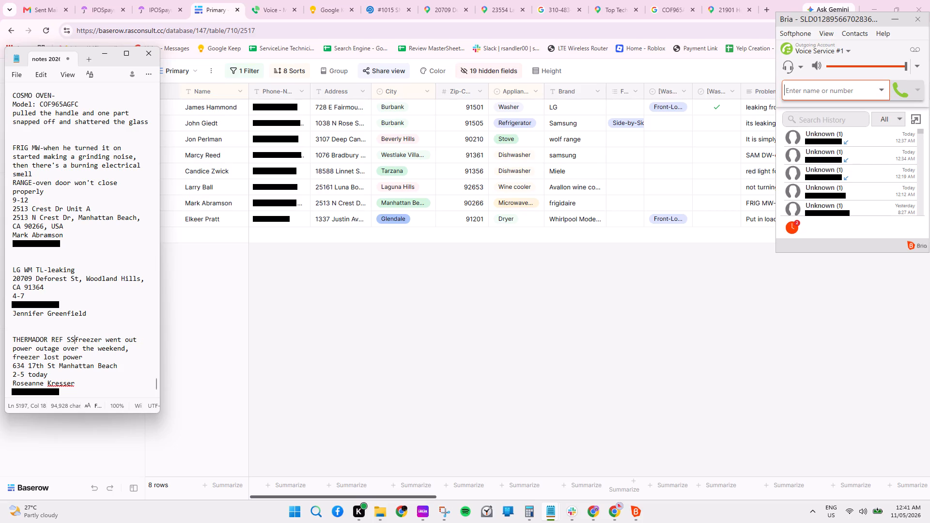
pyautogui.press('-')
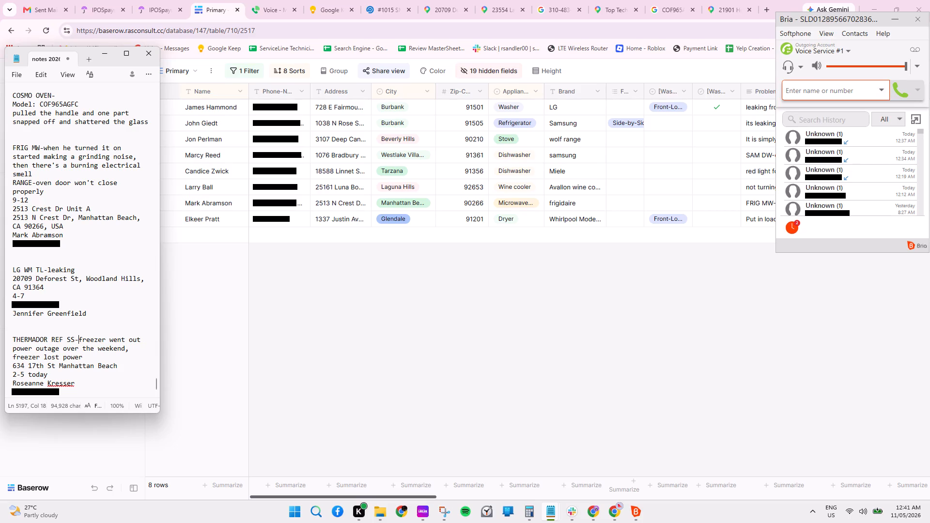
pyautogui.click(142, 339)
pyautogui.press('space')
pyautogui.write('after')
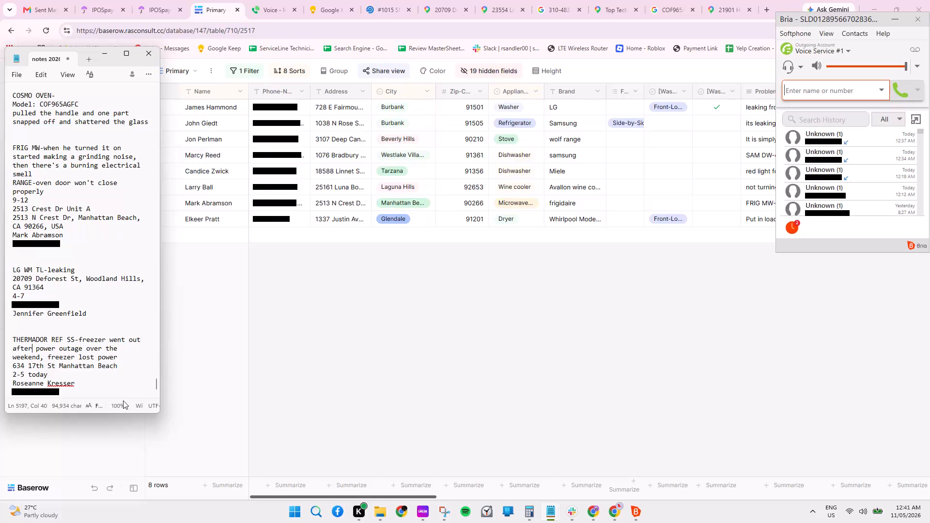
# Copy the refrigerator job's address from notes 2026 and add it as the last destination of the Google Maps route starting in Woodland Hills.
pyautogui.tripleClick(87, 366)
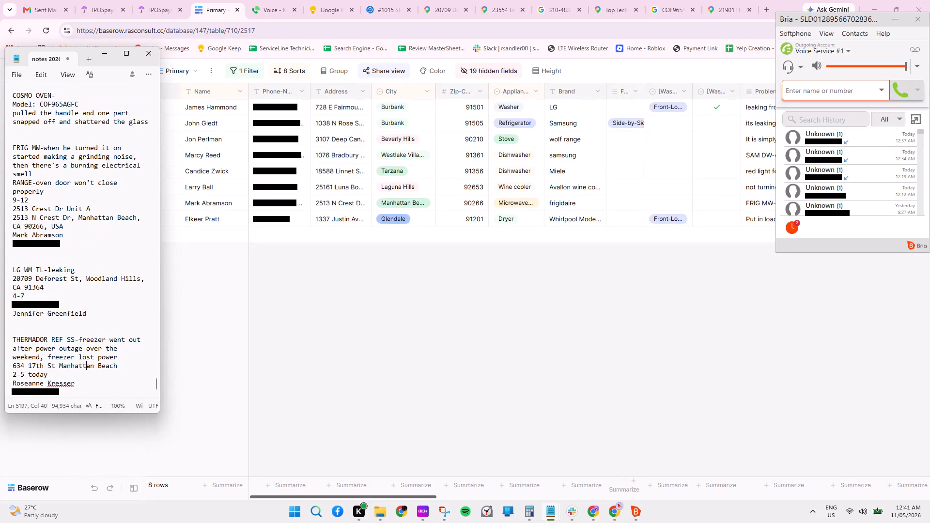
pyautogui.rightClick(87, 366)
pyautogui.click(134, 353)
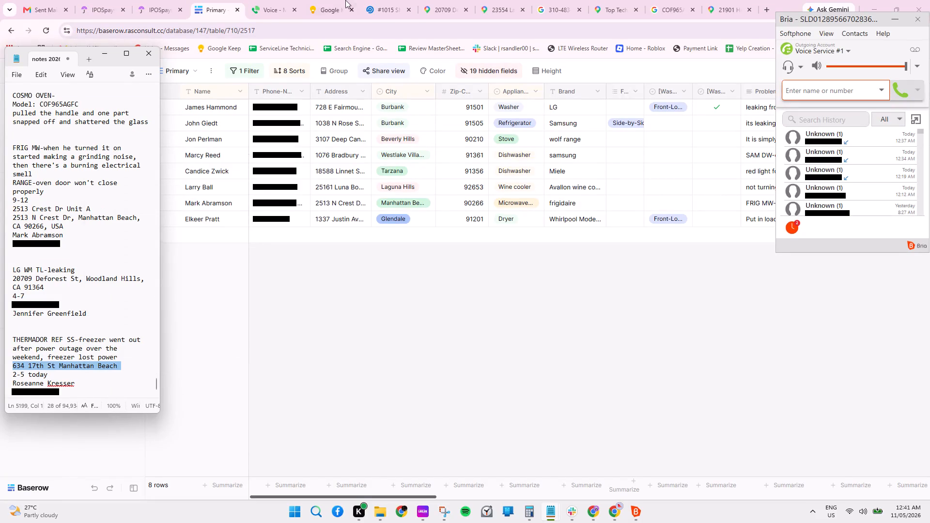
pyautogui.click(427, 10)
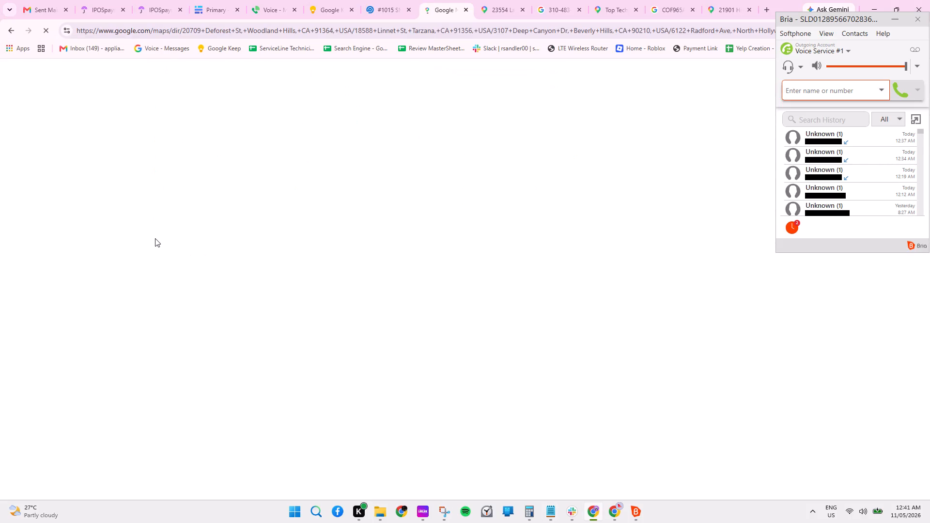
pyautogui.click(104, 210)
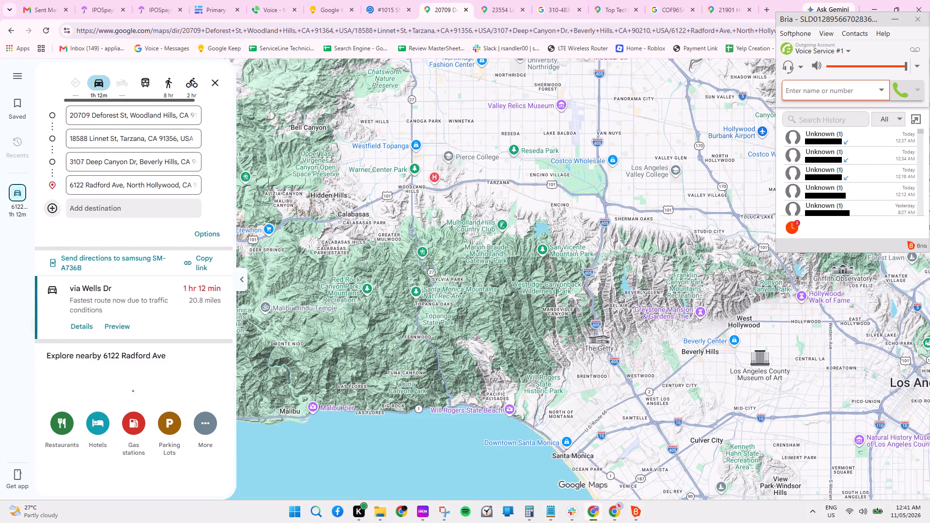
pyautogui.click(114, 209)
pyautogui.hotkey('ctrl', 'v')
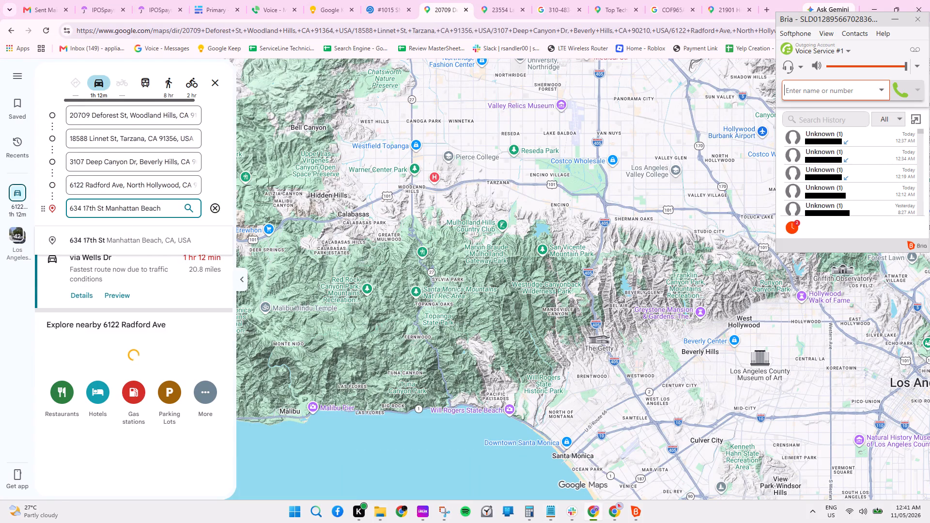
pyautogui.click(123, 237)
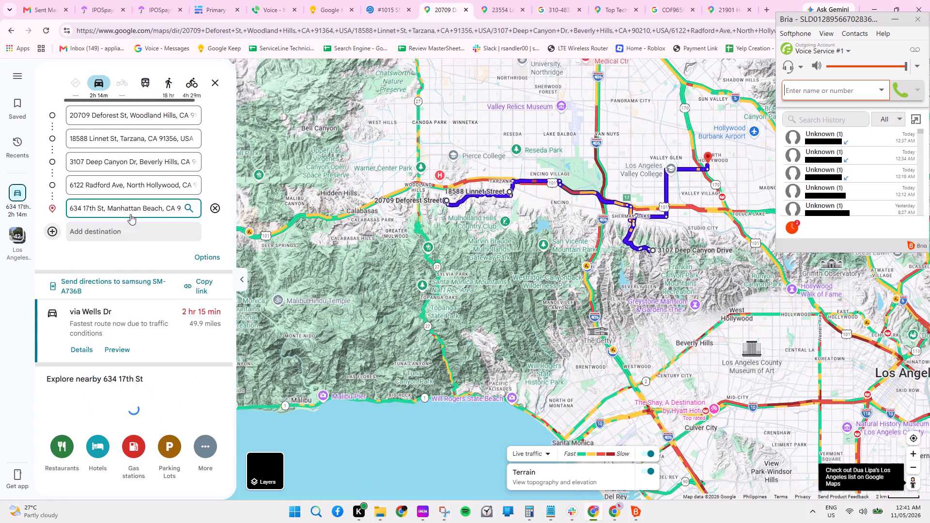
# Replace the refrigerator entry's address in notes 2026 with the full Google Maps address, ending at the ZIP code and keeping "2-5 today" on its own line.
pyautogui.tripleClick(135, 210)
pyautogui.rightClick(135, 210)
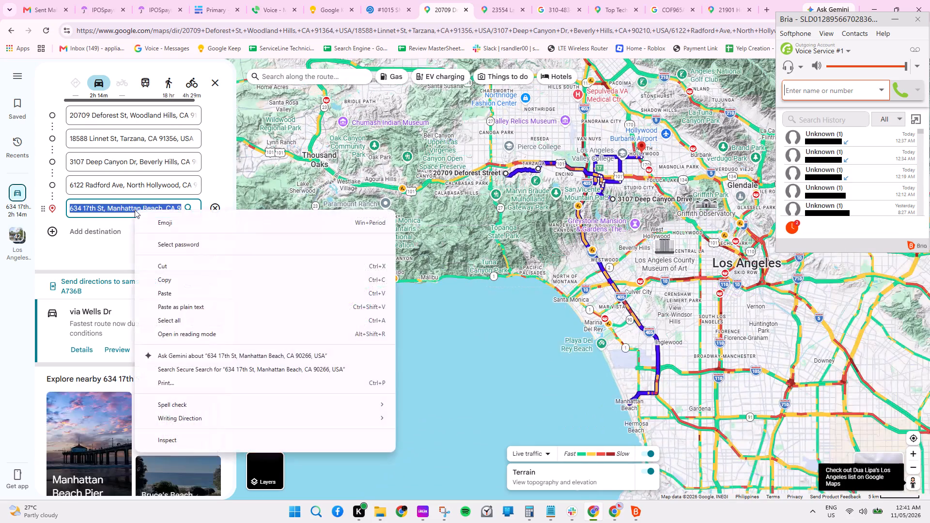
pyautogui.click(172, 284)
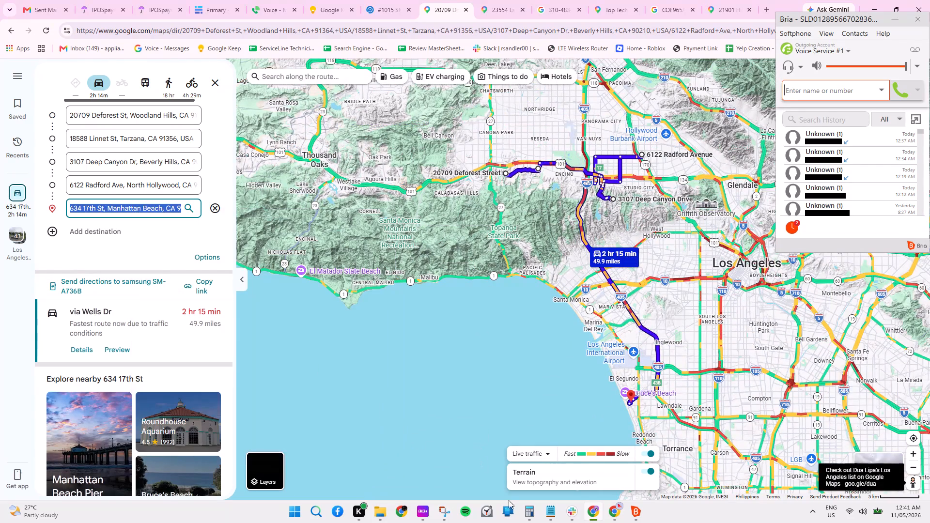
pyautogui.click(550, 516)
pyautogui.click(543, 482)
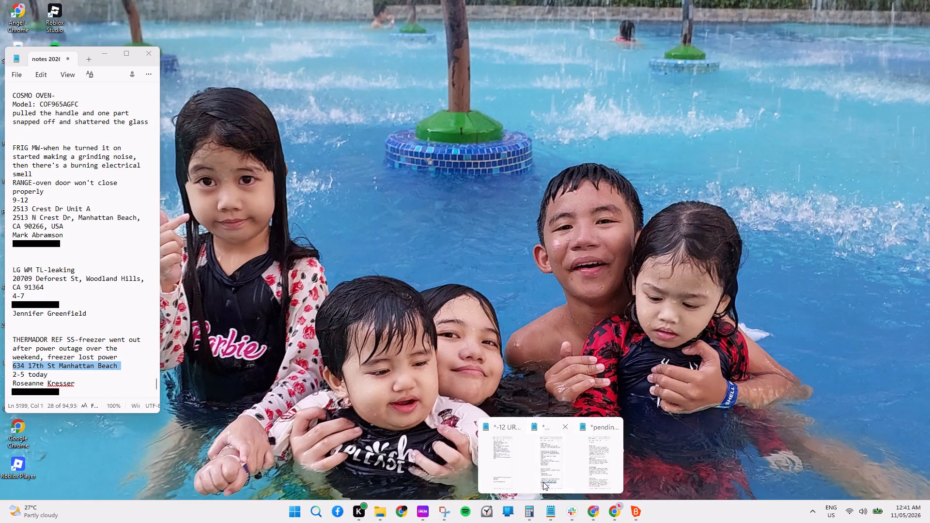
pyautogui.hotkey('ctrl', 'v')
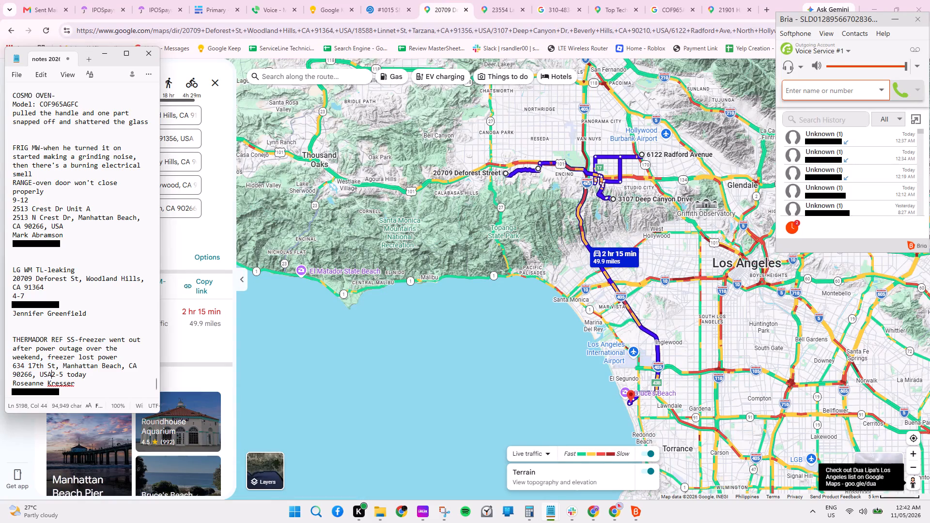
pyautogui.press('BackSpace')
pyautogui.press('BackSpace')
pyautogui.press('BackSpace')
pyautogui.press('BackSpace')
pyautogui.press('BackSpace')
pyautogui.press('Return')
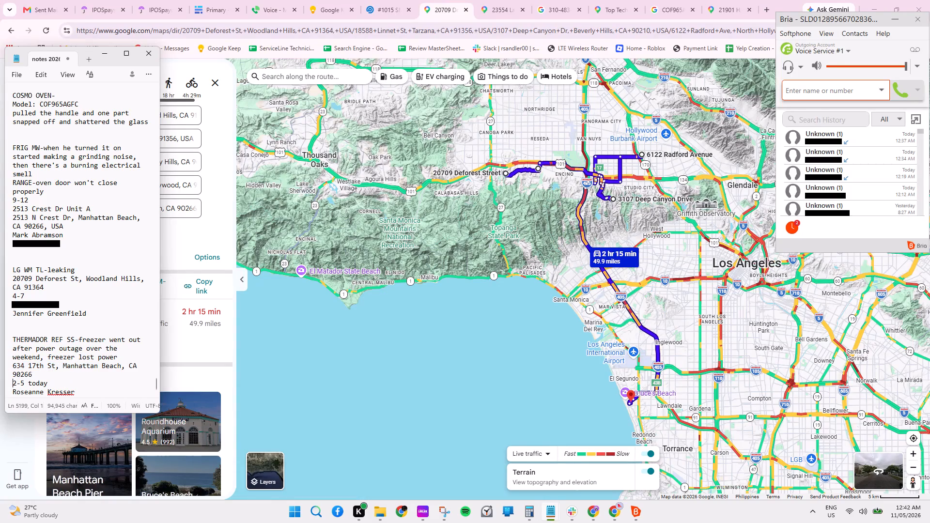
# Send Sergey "Hi Sergey, can you take this call too?" in Google Voice, followed by the Thermador job's problem, address and 2-5 window from notes 2026.
pyautogui.moveTo(25, 383); pyautogui.dragTo(6, 337)
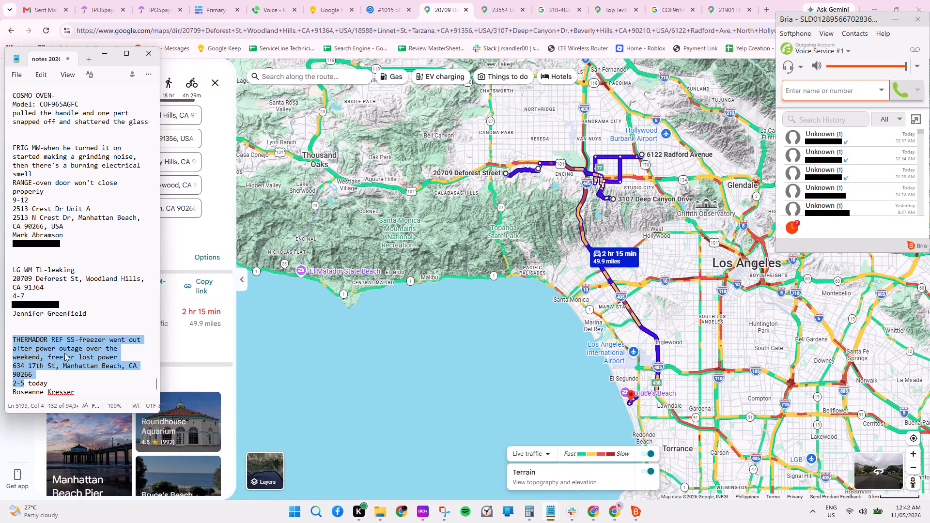
pyautogui.hotkey('ctrl', 'c')
pyautogui.click(263, 8)
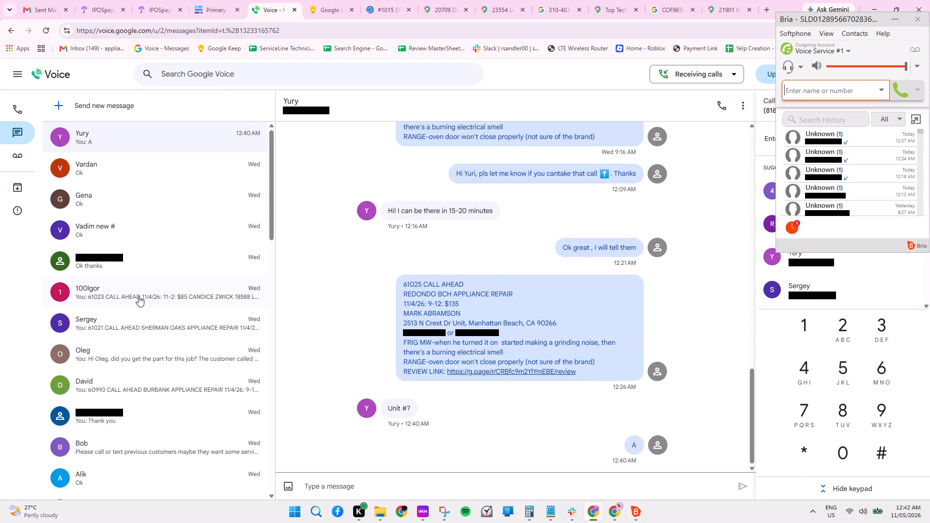
pyautogui.click(165, 330)
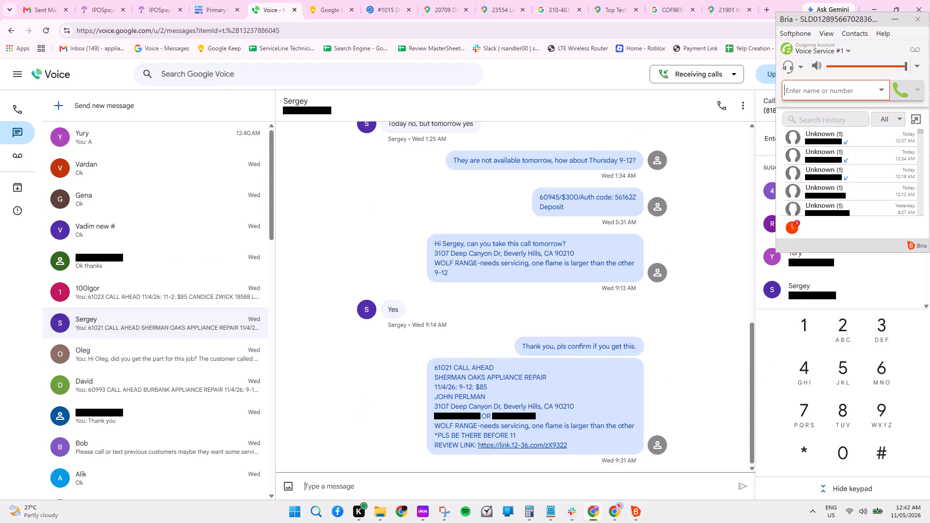
pyautogui.doubleClick(380, 484)
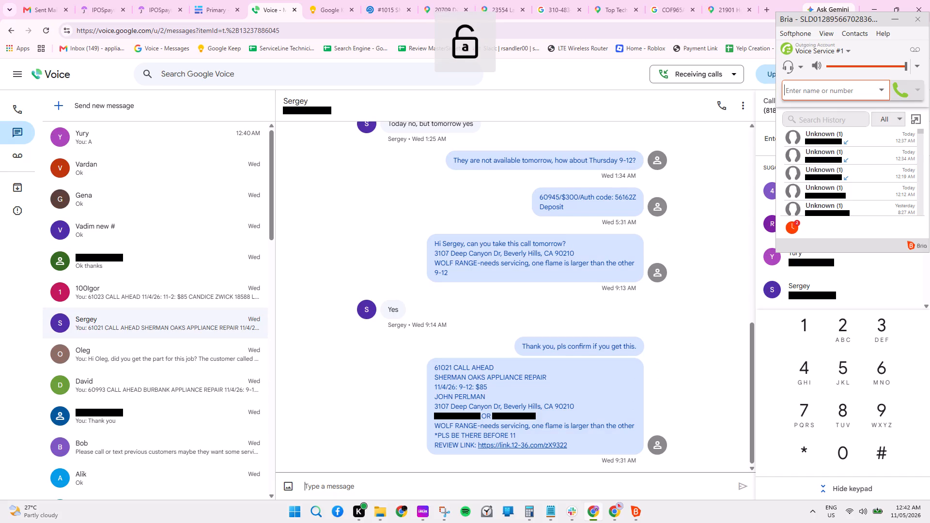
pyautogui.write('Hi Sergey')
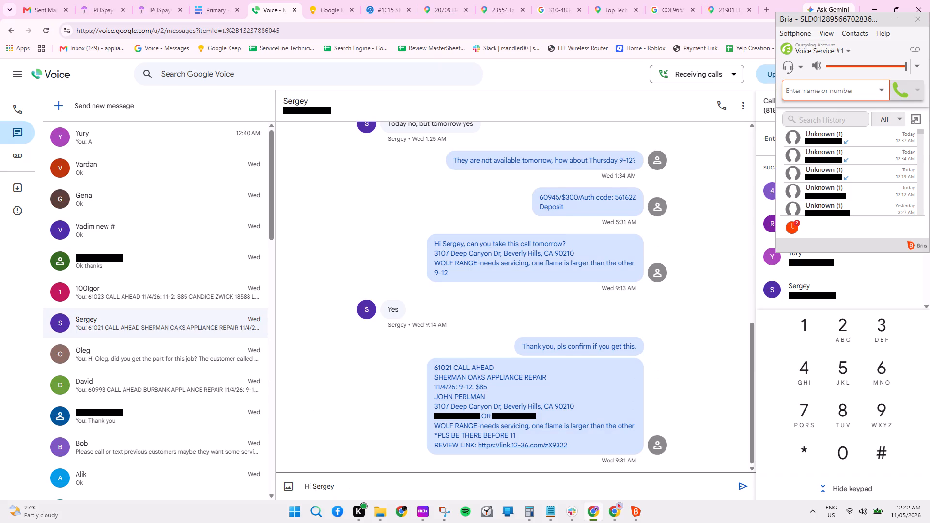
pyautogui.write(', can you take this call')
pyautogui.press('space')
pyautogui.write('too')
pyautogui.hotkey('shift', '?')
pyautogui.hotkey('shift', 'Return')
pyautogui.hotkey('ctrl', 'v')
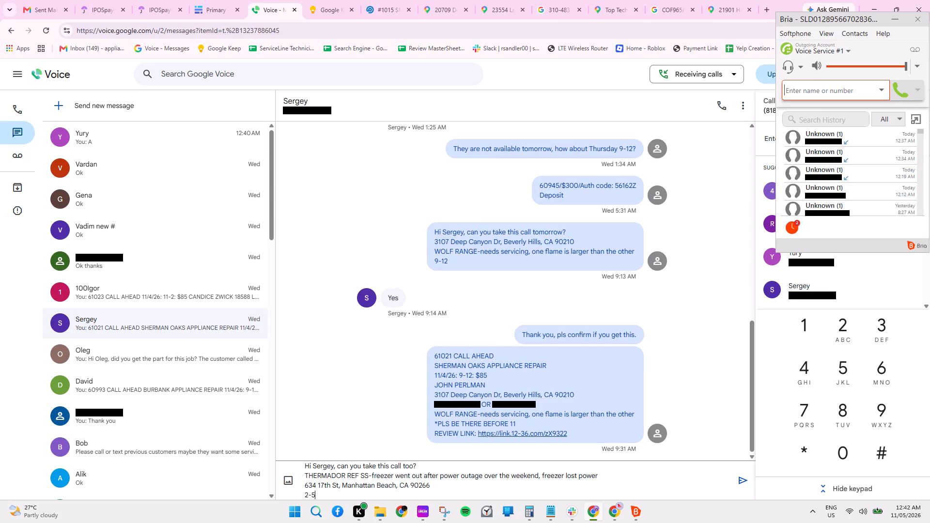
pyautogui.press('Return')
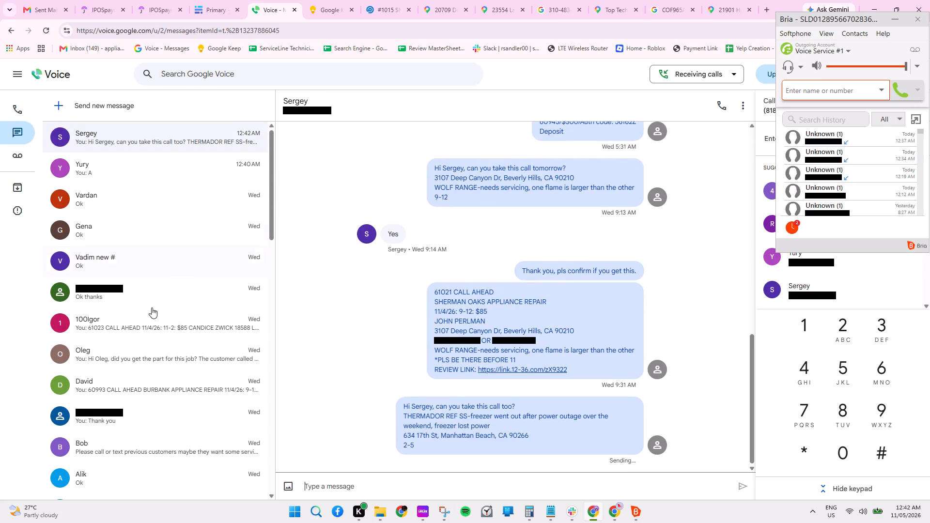
pyautogui.click(163, 359)
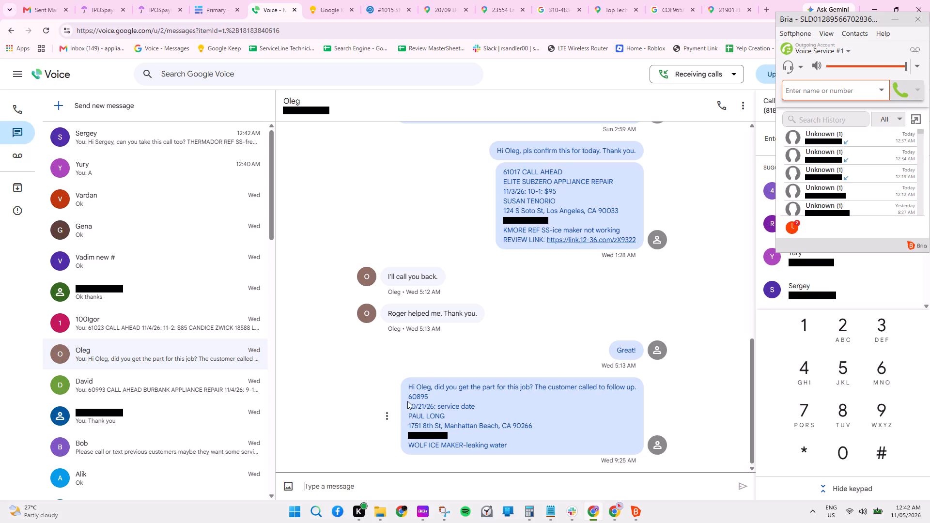
pyautogui.moveTo(407, 399); pyautogui.dragTo(475, 430)
pyautogui.click(449, 408)
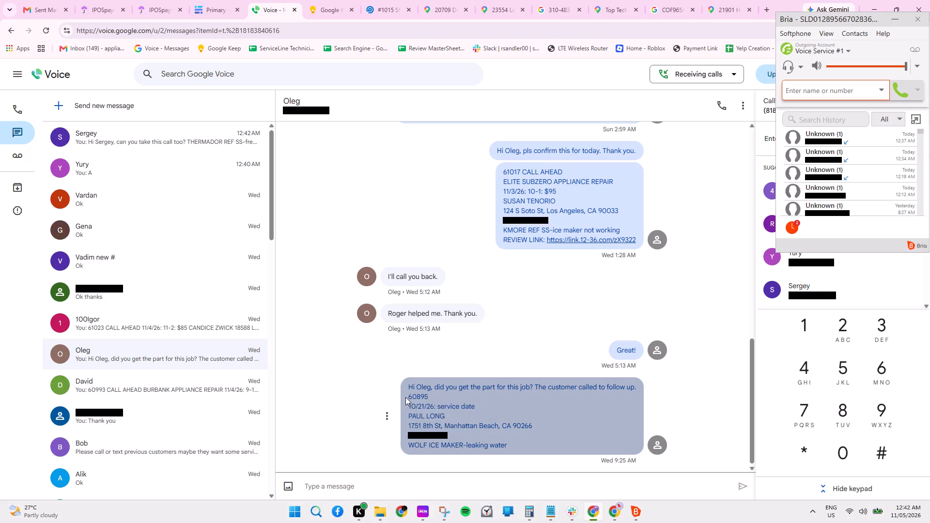
pyautogui.doubleClick(416, 397)
pyautogui.hotkey('ctrl', 'c')
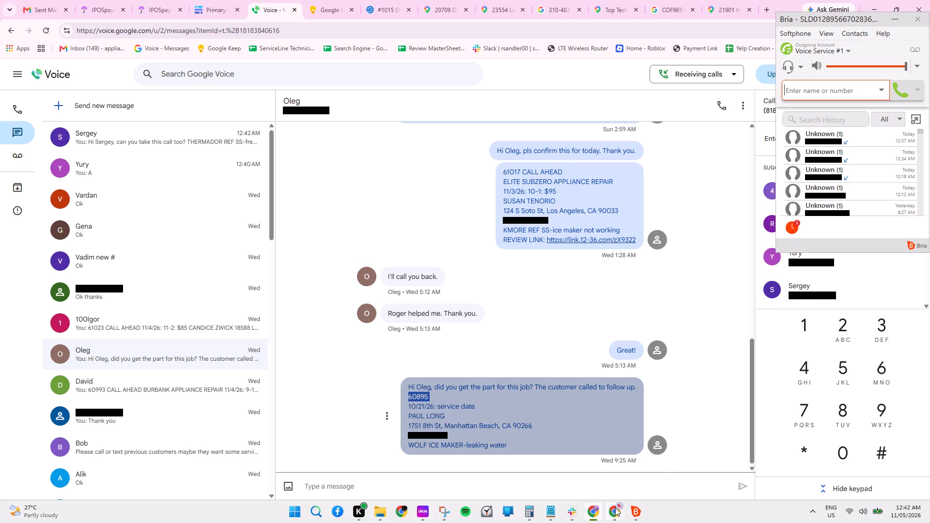
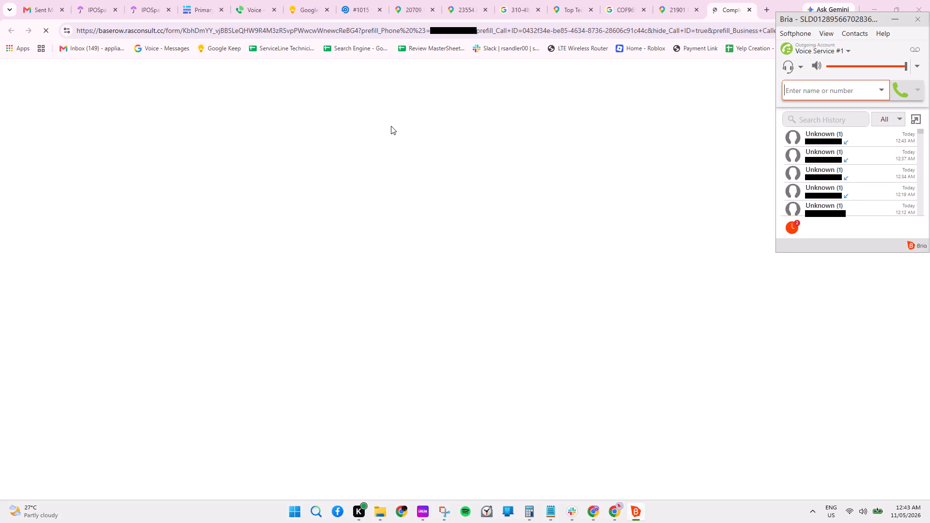
# Set Business-Called to Redondo Beach Appliance Repair in the new call form.
pyautogui.click(416, 218)
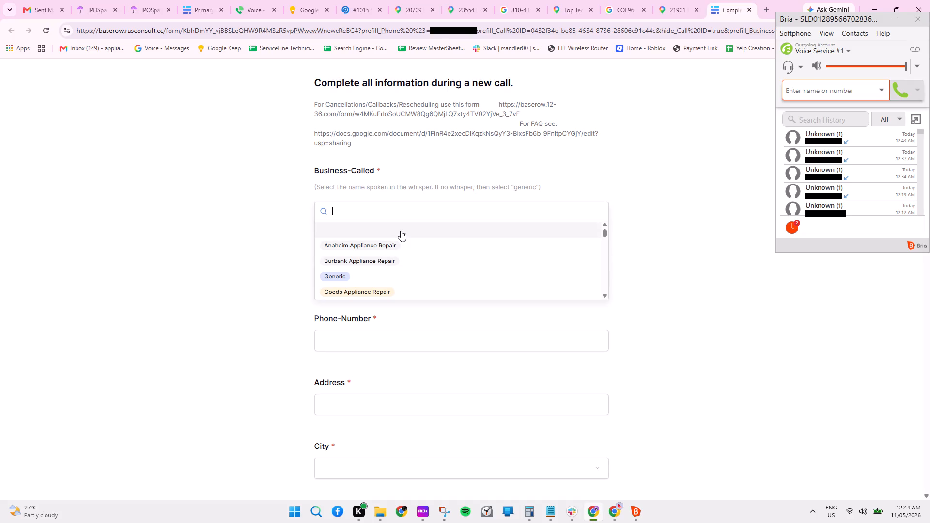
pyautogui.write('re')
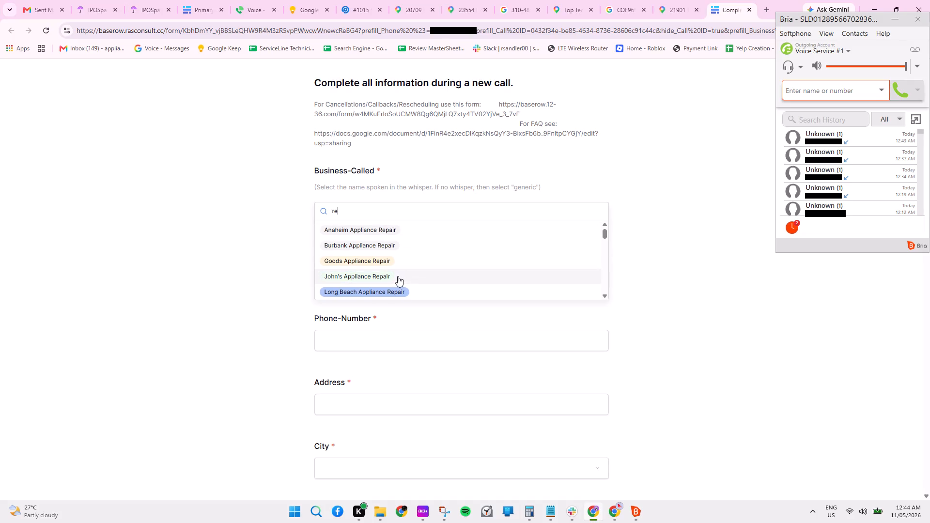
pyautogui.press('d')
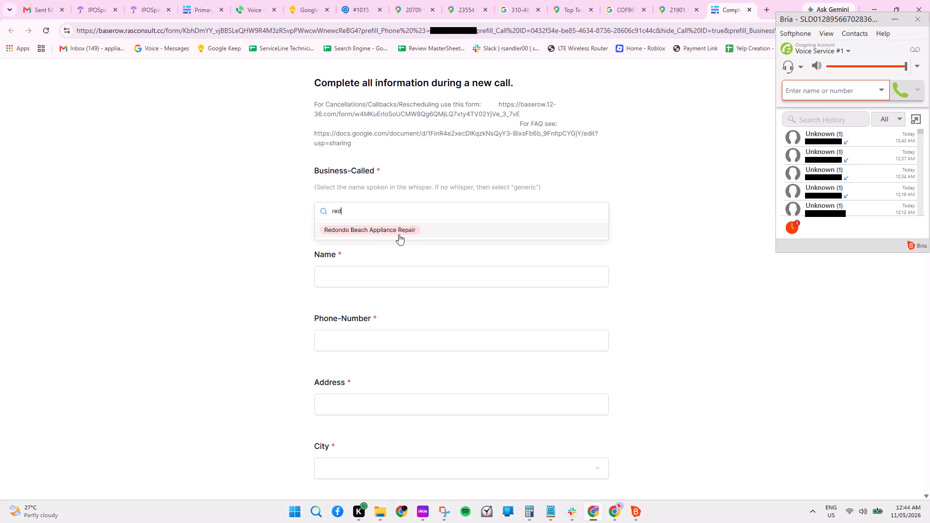
pyautogui.click(399, 234)
# Copy the Thermador refrigerator customer's name from notes 2026 into the call form's Name field.
pyautogui.click(383, 280)
pyautogui.doubleClick(554, 516)
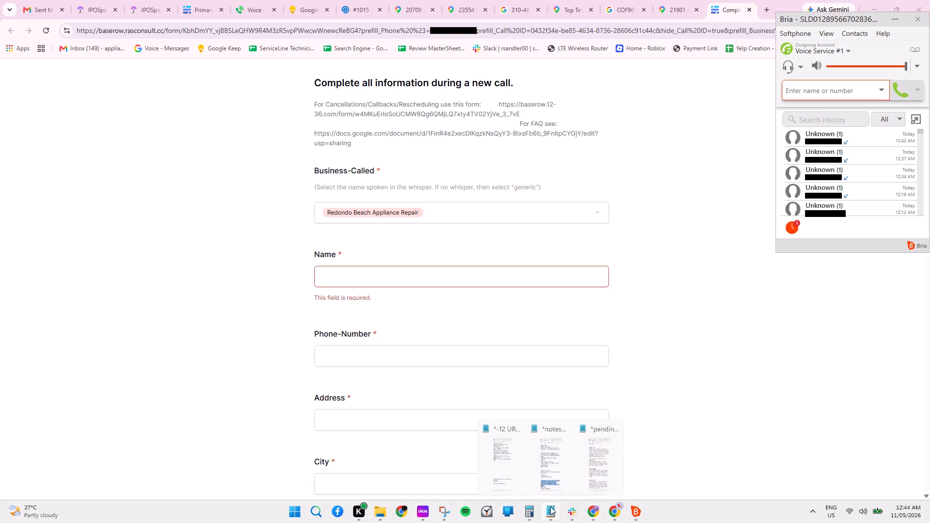
pyautogui.click(554, 467)
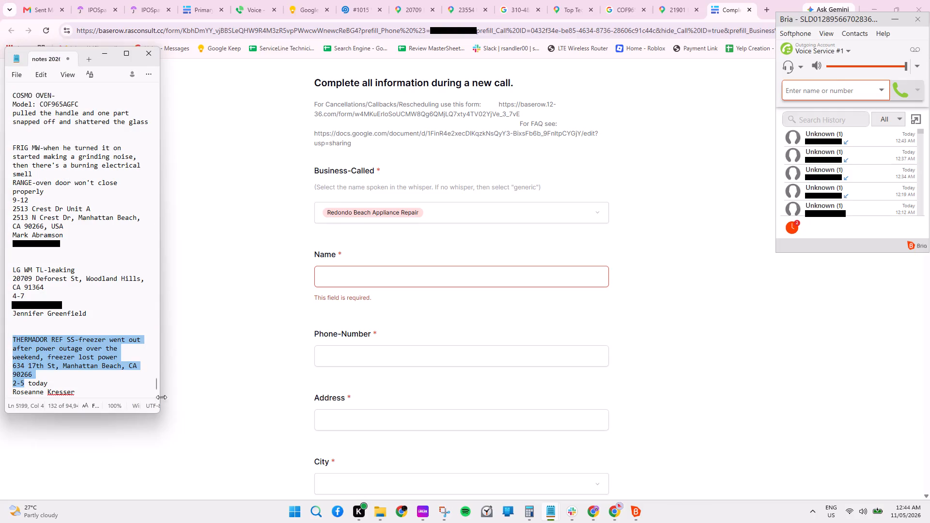
pyautogui.click(110, 358)
pyautogui.tripleClick(65, 392)
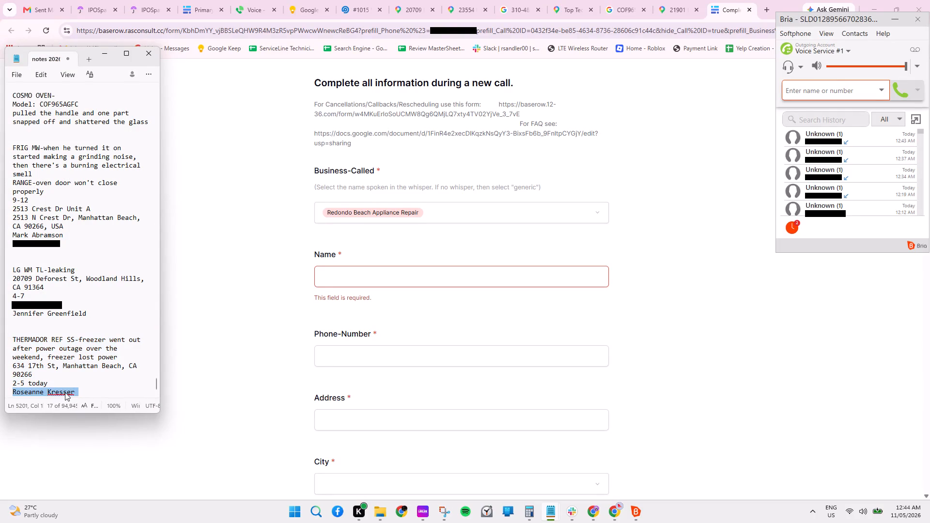
pyautogui.hotkey('ctrl', 'c')
pyautogui.click(362, 276)
pyautogui.hotkey('ctrl', 'v')
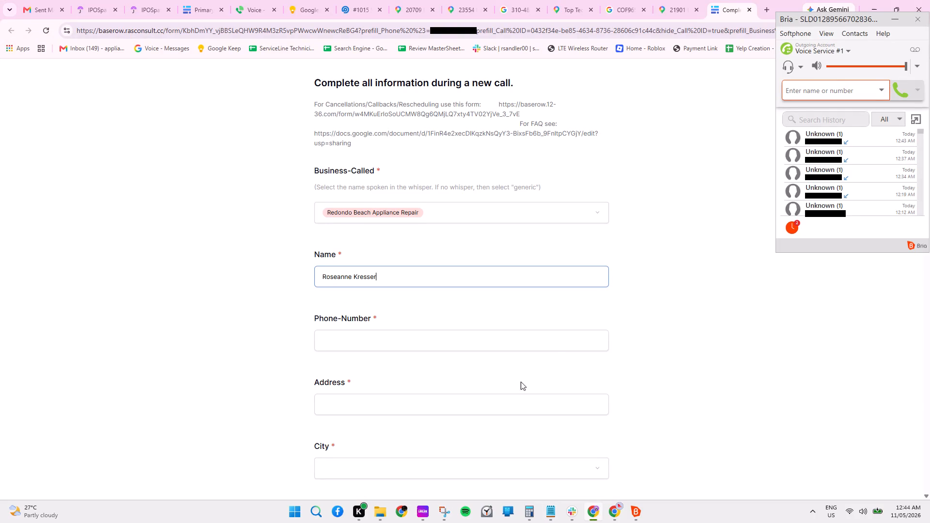
# Copy the 12:37 AM caller's number from Bria's history into Phone-Number, strip its leading two characters and separate the digit groups with dashes.
pyautogui.rightClick(822, 161)
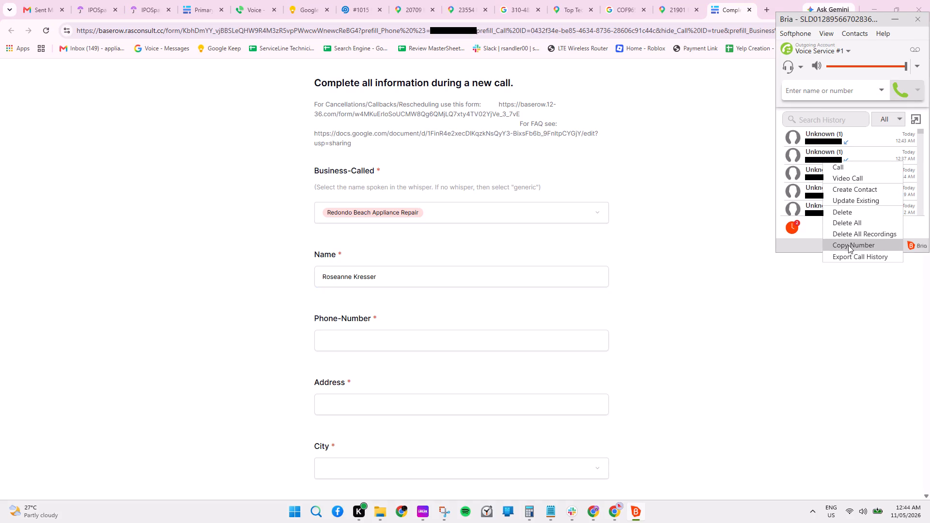
pyautogui.click(848, 245)
pyautogui.click(429, 344)
pyautogui.hotkey('ctrl', 'v')
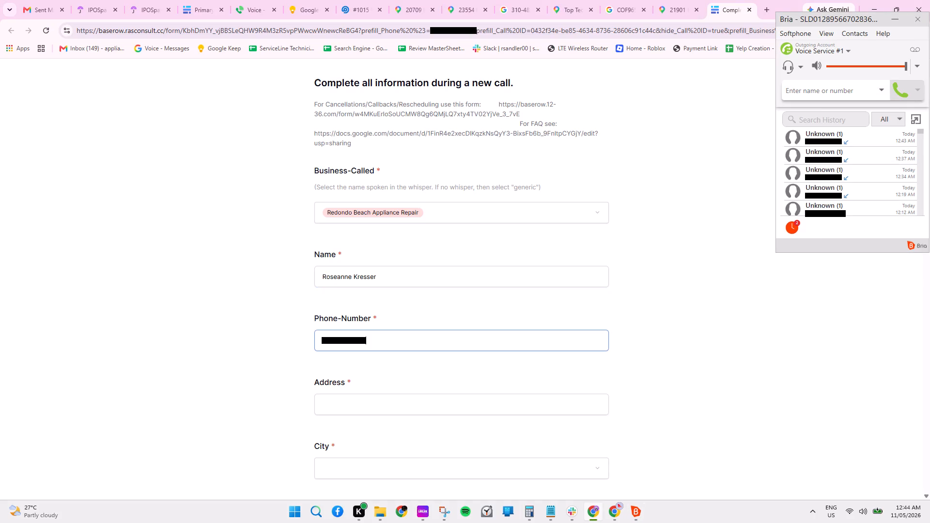
pyautogui.click(328, 340)
pyautogui.press('BackSpace')
pyautogui.press('BackSpace')
pyautogui.click(332, 342)
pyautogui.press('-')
pyautogui.click(346, 341)
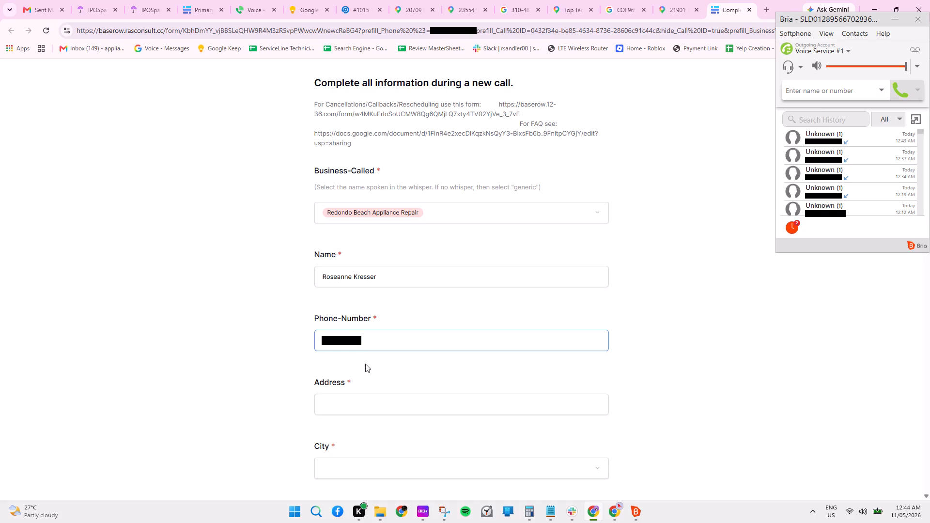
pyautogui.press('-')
# Search Google for the form's phone number, replacing the earlier COF965AGFC202 glass door parts query.
pyautogui.tripleClick(421, 333)
pyautogui.hotkey('ctrl', 'c')
pyautogui.click(627, 13)
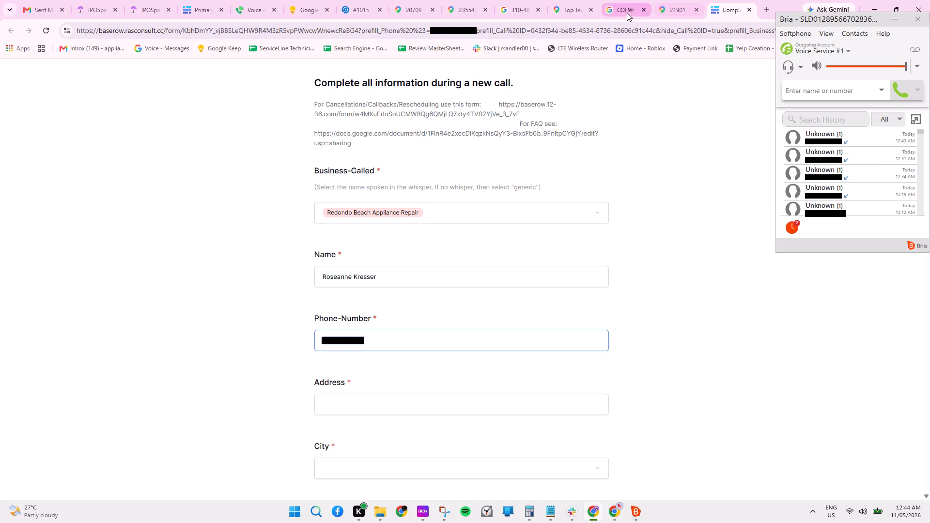
pyautogui.tripleClick(312, 84)
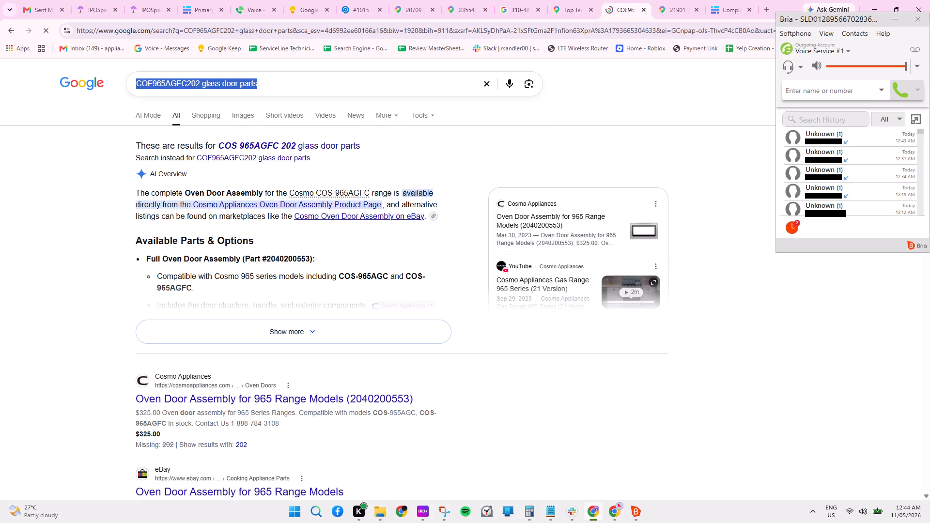
pyautogui.hotkey('ctrl', 'v')
pyautogui.press('Return')
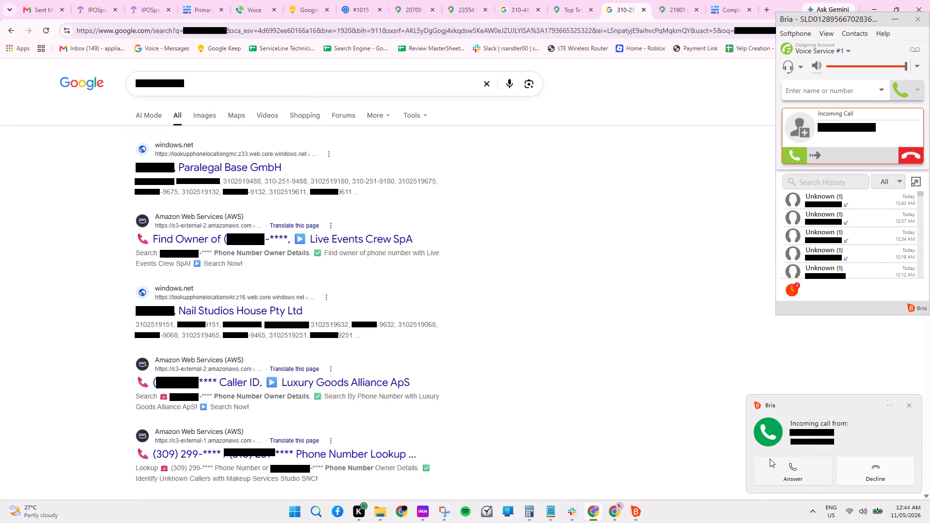
# Answer the incoming Bria call and end it.
pyautogui.click(795, 474)
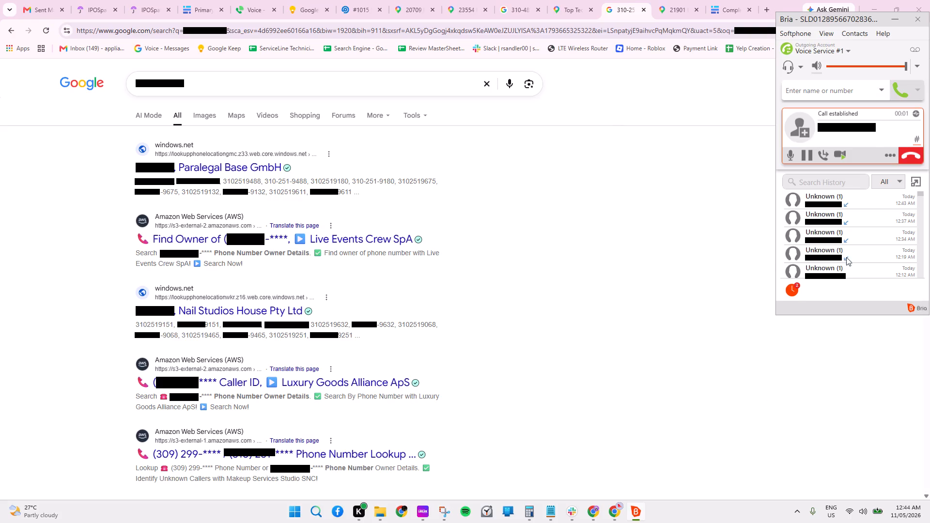
pyautogui.click(908, 158)
# Examine the Google results for the caller's phone number down to the end of the page.
pyautogui.scroll(-5, 561, 306)
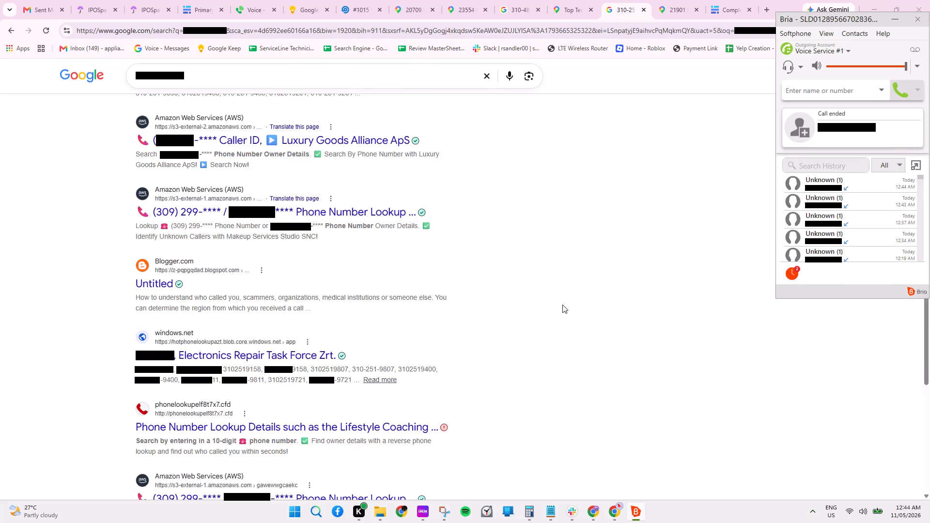
pyautogui.scroll(-3, 560, 288)
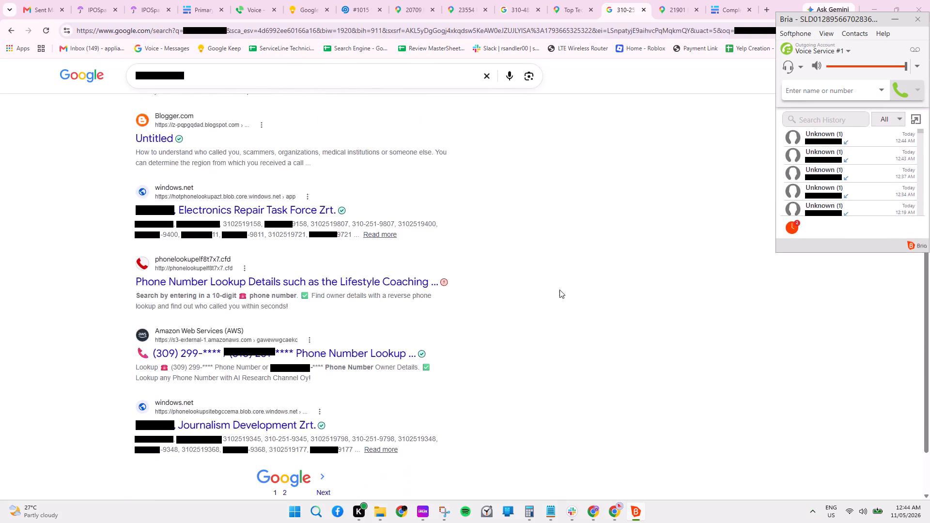
pyautogui.scroll(-6, 559, 290)
pyautogui.scroll(11, 558, 292)
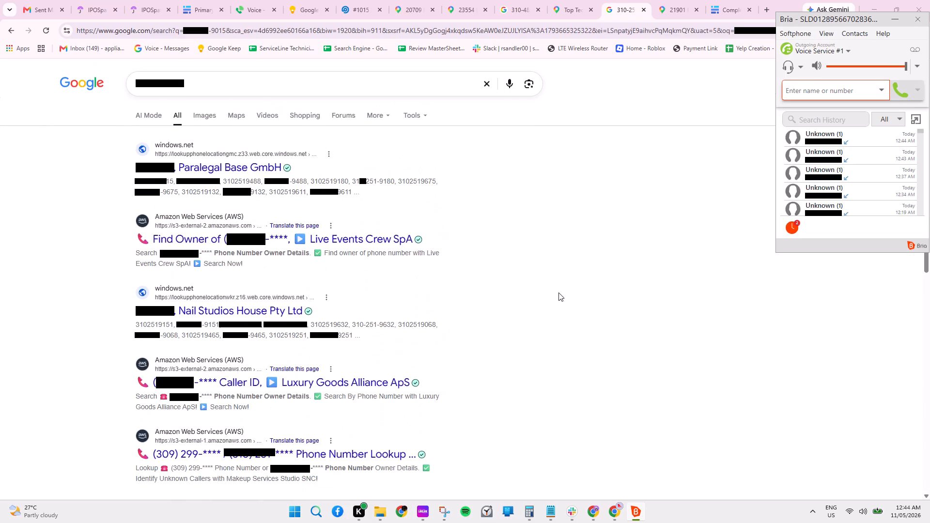
# Minimize Bria and examine the Call Log's time, fee, business, technician and invoice columns for the 11/04/2026 jobs.
pyautogui.click(200, 9)
pyautogui.click(579, 360)
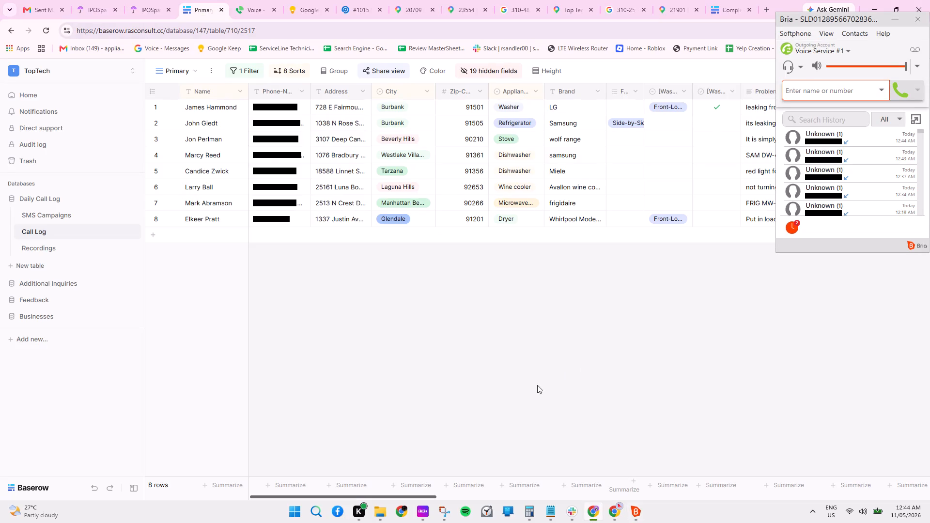
pyautogui.click(892, 21)
pyautogui.click(744, 312)
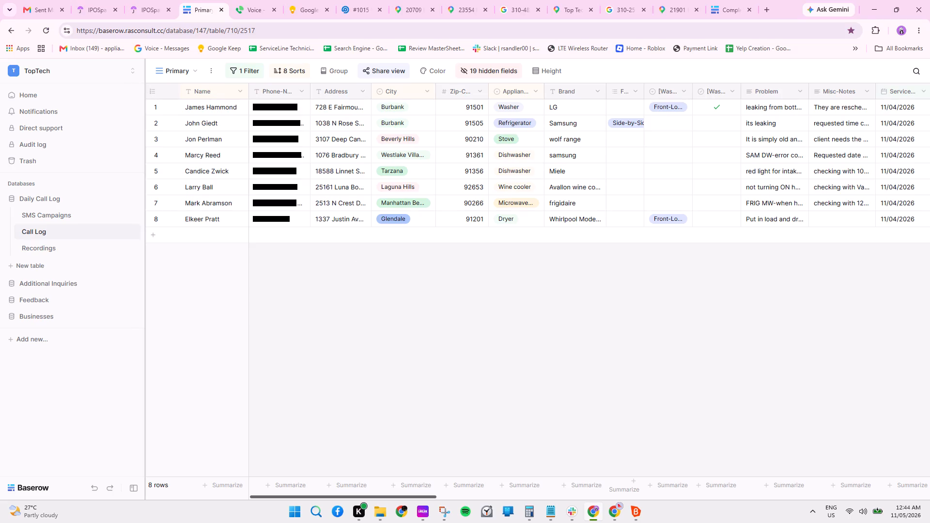
pyautogui.moveTo(145, 66); pyautogui.dragTo(223, 83)
pyautogui.click(471, 354)
pyautogui.moveTo(422, 497); pyautogui.dragTo(521, 504)
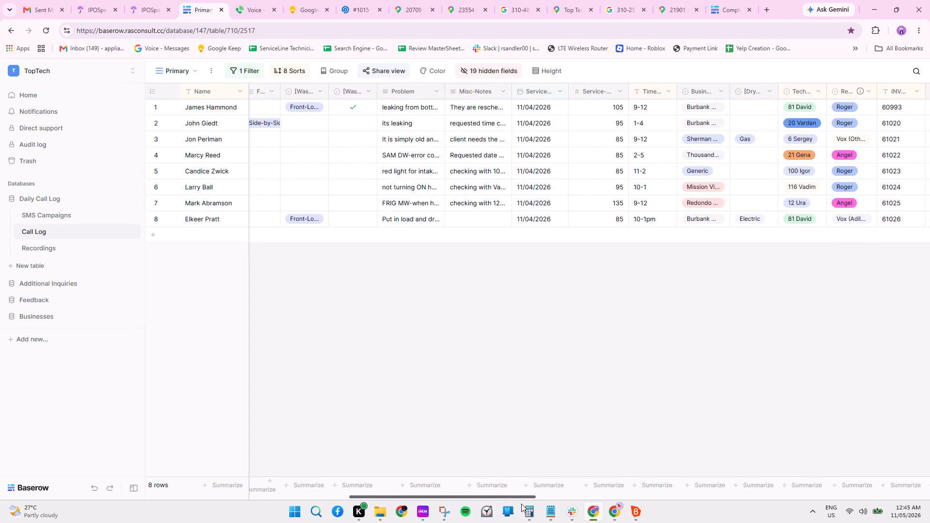
pyautogui.moveTo(521, 504); pyautogui.dragTo(516, 502)
pyautogui.click(567, 442)
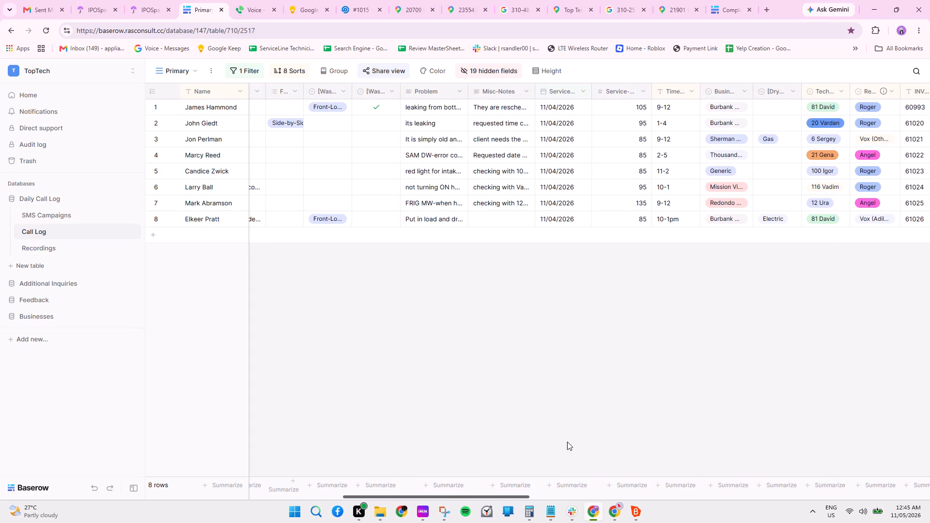
pyautogui.click(547, 509)
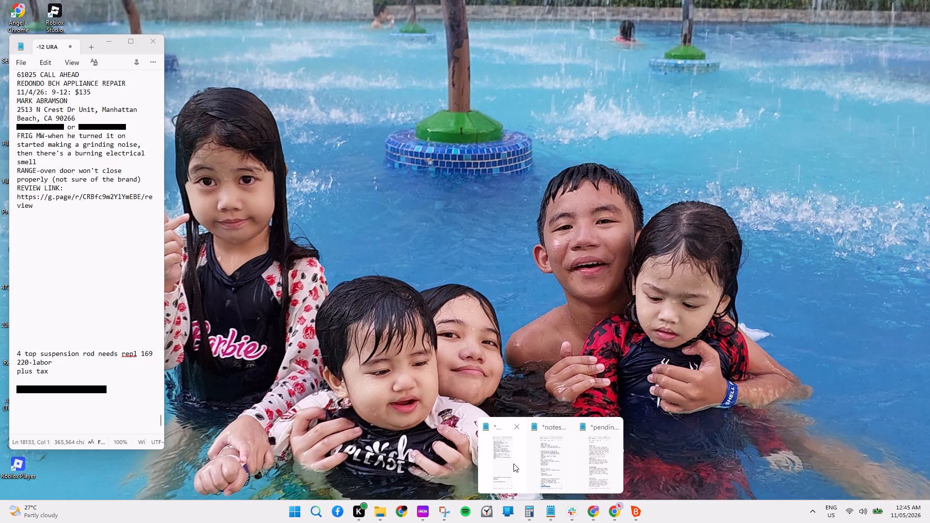
pyautogui.click(503, 461)
pyautogui.click(51, 237)
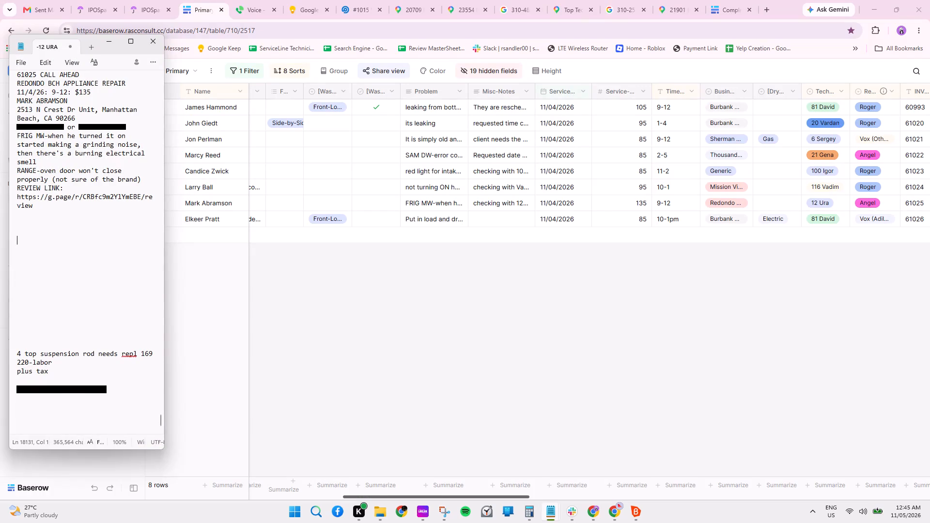
pyautogui.scroll(6, 69, 245)
pyautogui.scroll(-1, 75, 246)
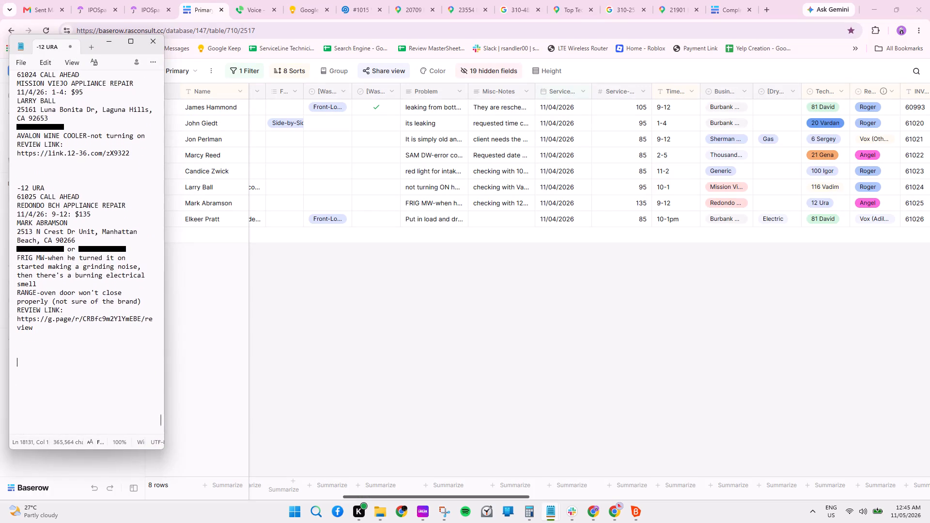
pyautogui.scroll(-1, 88, 258)
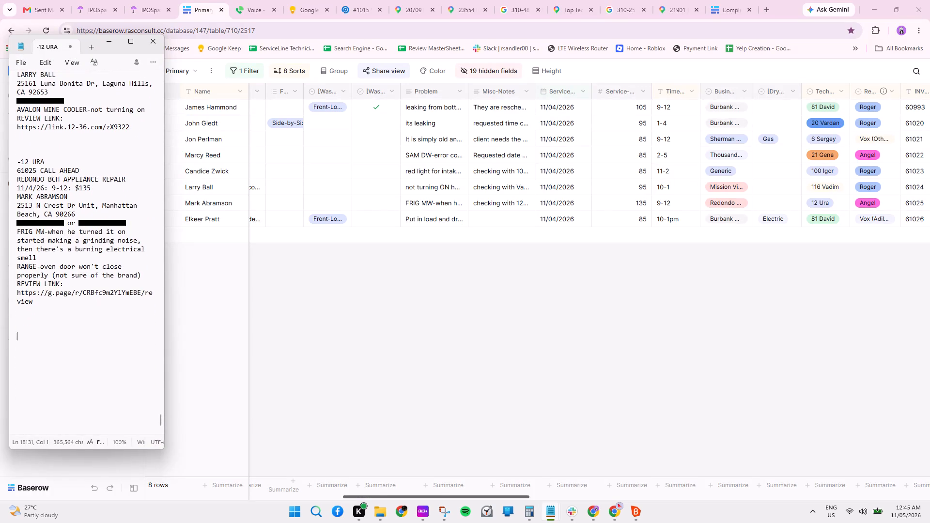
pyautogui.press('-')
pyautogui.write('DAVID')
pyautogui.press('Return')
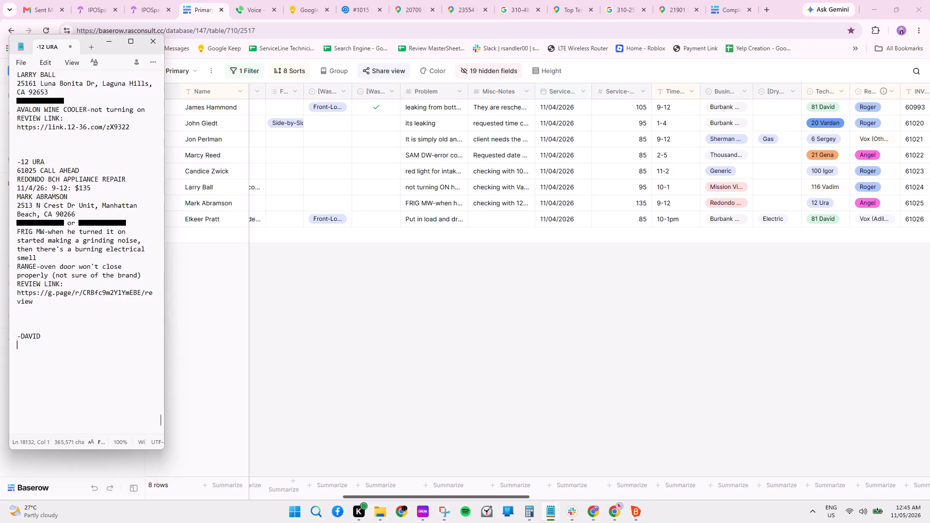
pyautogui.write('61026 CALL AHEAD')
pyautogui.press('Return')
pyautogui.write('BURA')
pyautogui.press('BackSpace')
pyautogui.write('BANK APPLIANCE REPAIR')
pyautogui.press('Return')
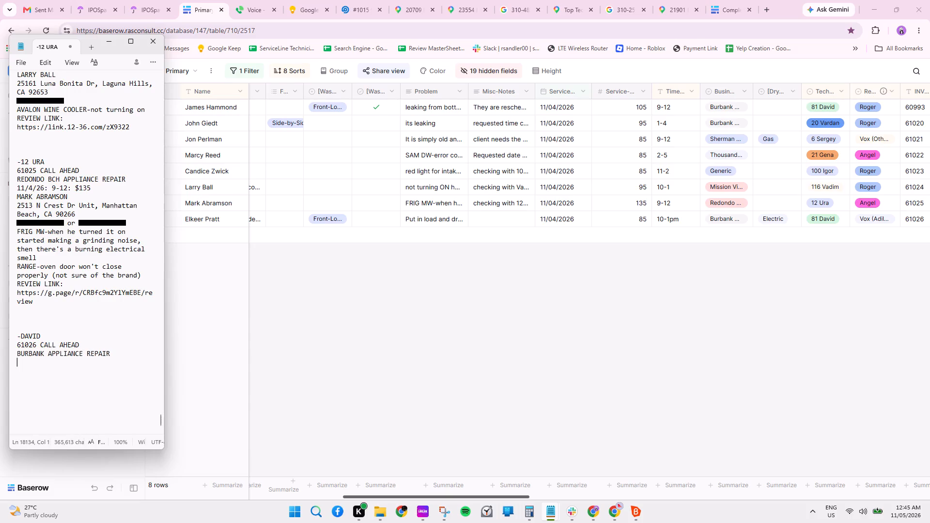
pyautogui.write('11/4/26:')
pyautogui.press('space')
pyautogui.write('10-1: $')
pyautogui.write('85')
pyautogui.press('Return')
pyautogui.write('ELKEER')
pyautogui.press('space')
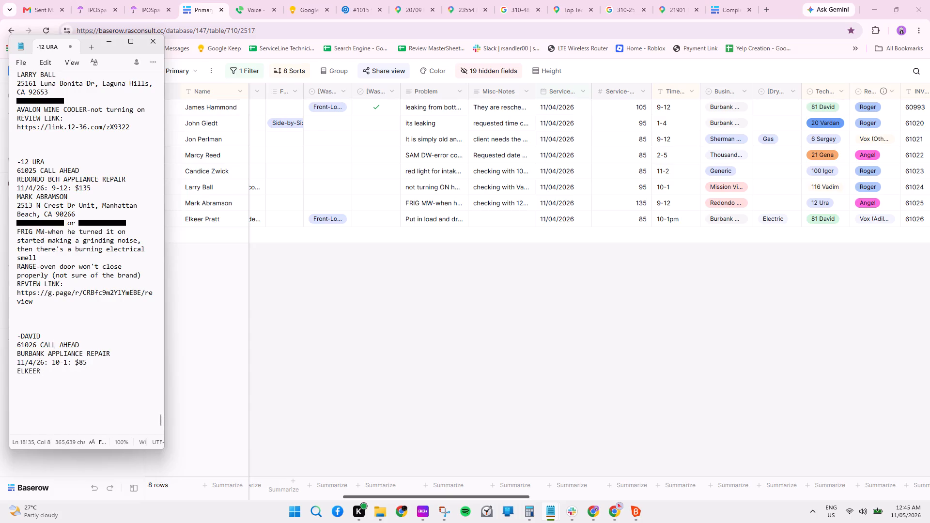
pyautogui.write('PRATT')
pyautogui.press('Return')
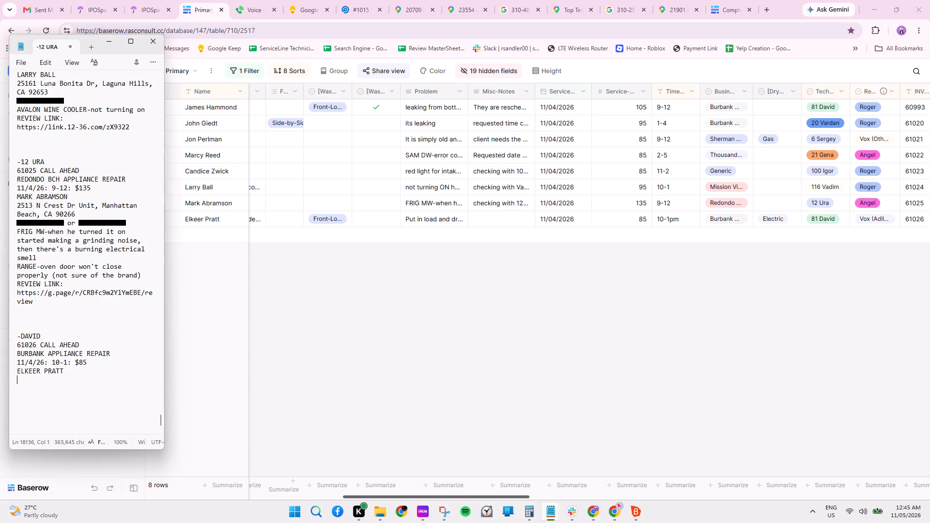
pyautogui.click(177, 220)
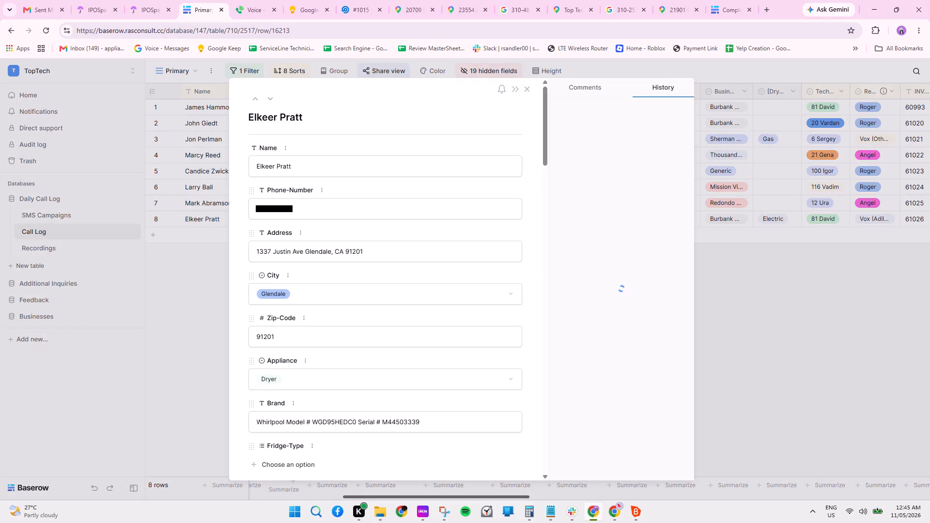
pyautogui.tripleClick(334, 253)
pyautogui.hotkey('ctrl', 'c')
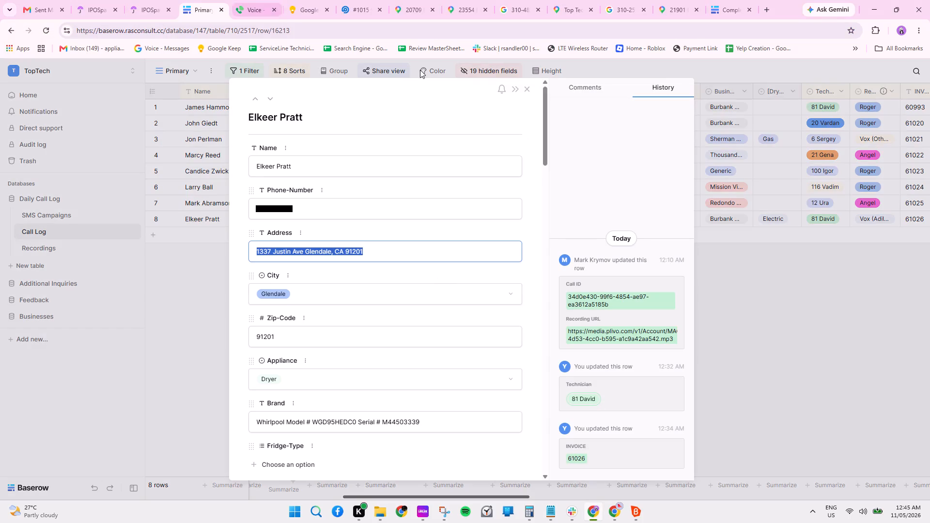
pyautogui.click(550, 514)
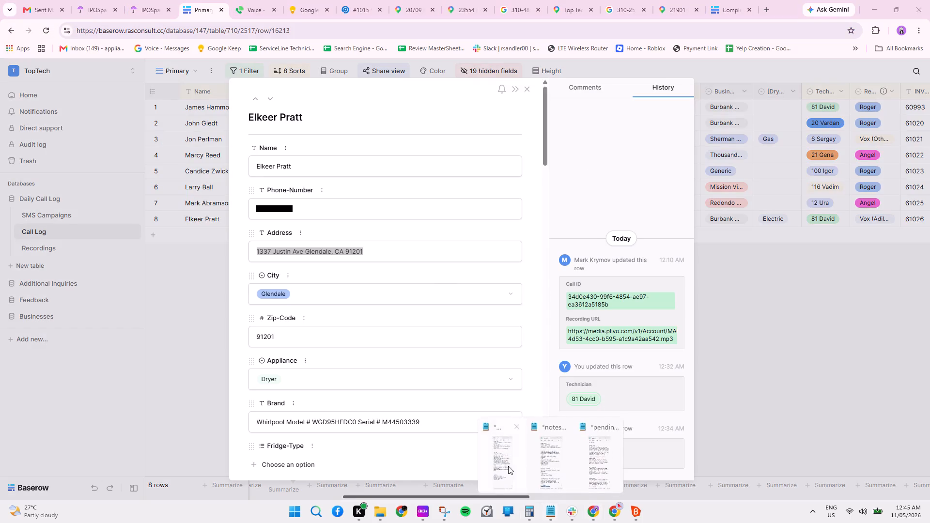
pyautogui.click(504, 469)
pyautogui.hotkey('ctrl', 'v')
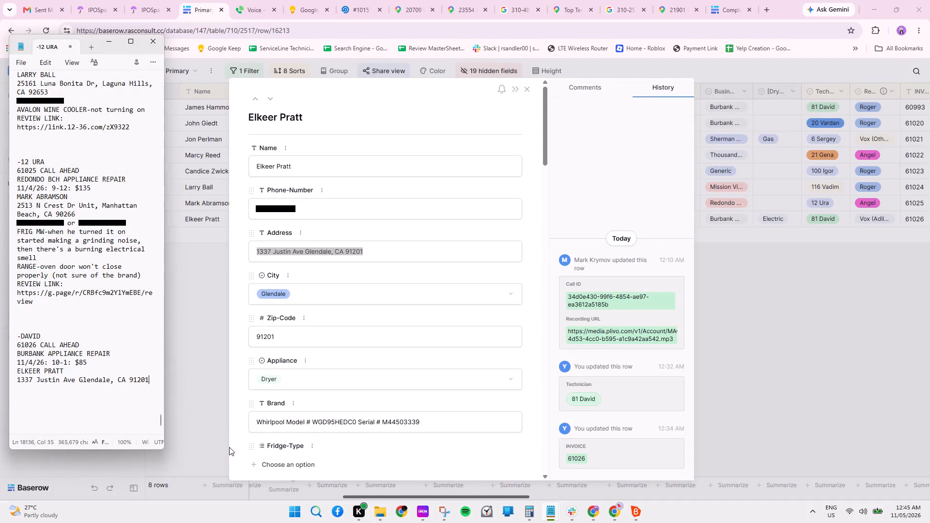
# Separate the digit groups of the 61026 record's Phone-Number with dashes and copy the number.
pyautogui.click(267, 208)
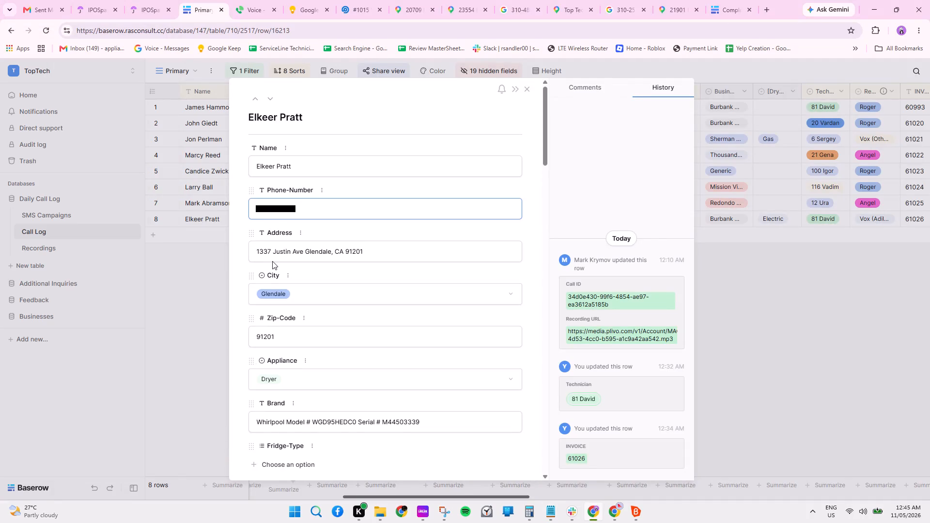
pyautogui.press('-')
pyautogui.click(280, 205)
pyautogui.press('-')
pyautogui.tripleClick(322, 215)
pyautogui.hotkey('ctrl', 'c')
pyautogui.click(546, 515)
pyautogui.click(508, 470)
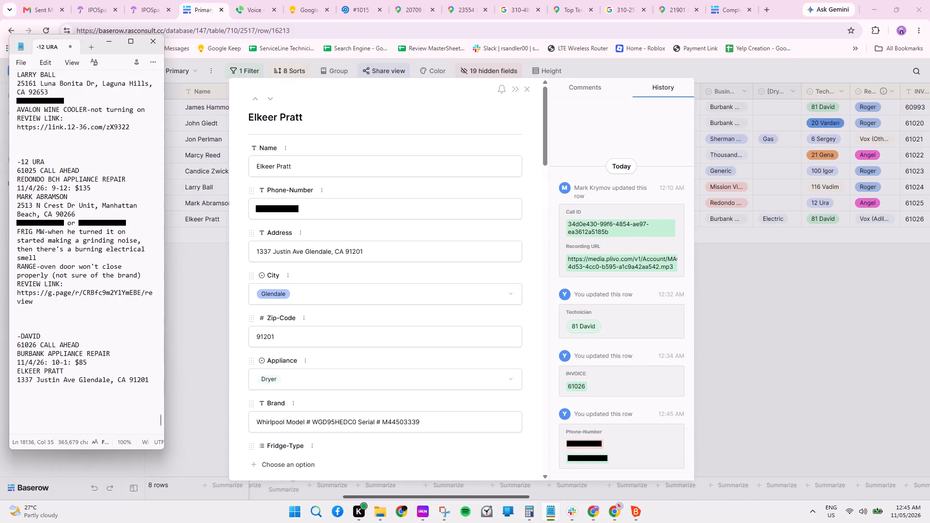
pyautogui.click(60, 393)
pyautogui.click(58, 391)
pyautogui.hotkey('ctrl', 'v')
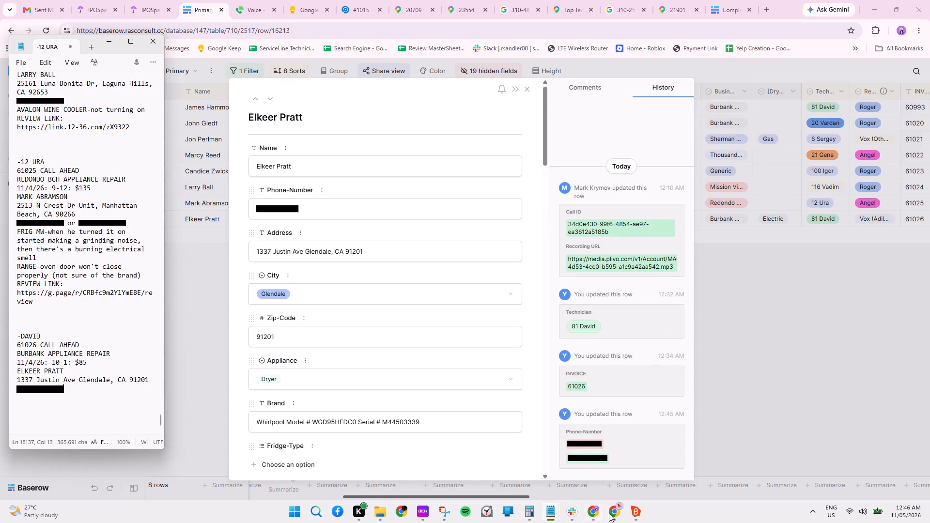
# Switch to the personal Chrome window to handle the incoming Facebook call.
pyautogui.click(618, 511)
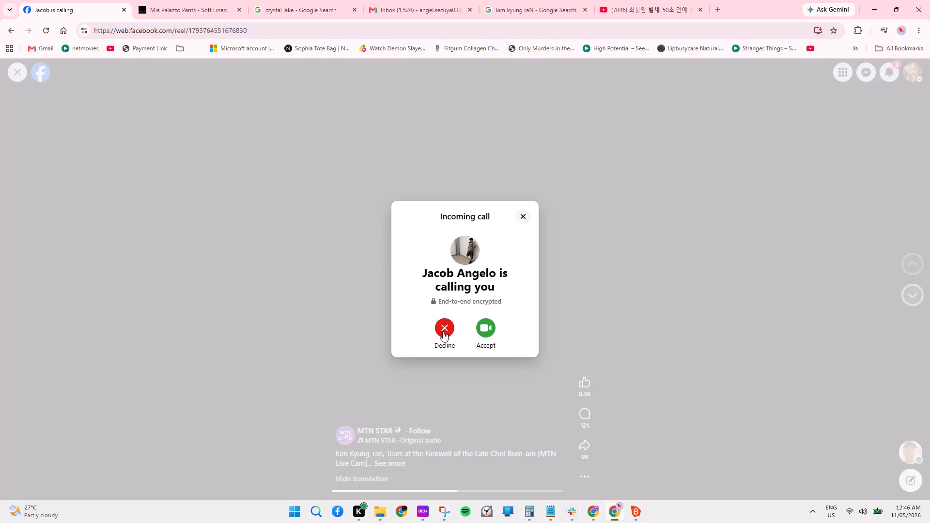
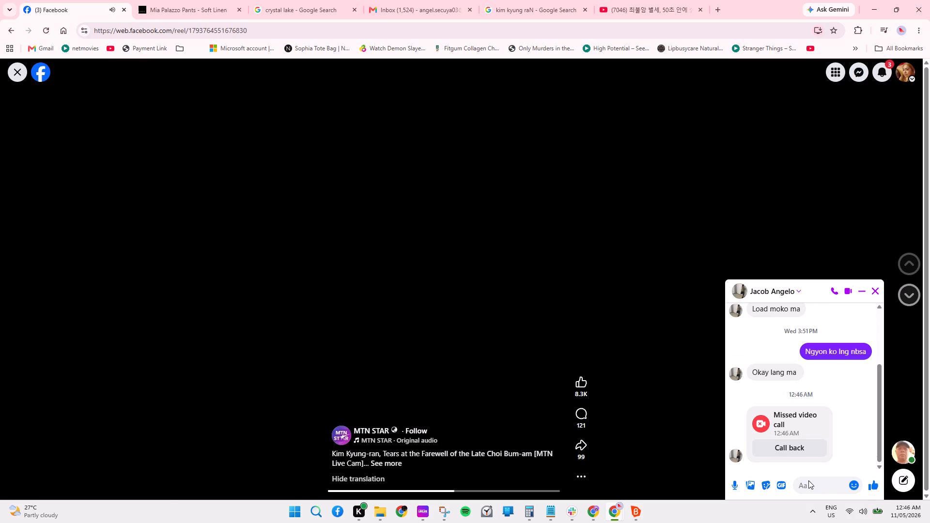
# Reply "BKET" in the open Messenger chat after the missed video call and minimize the chat.
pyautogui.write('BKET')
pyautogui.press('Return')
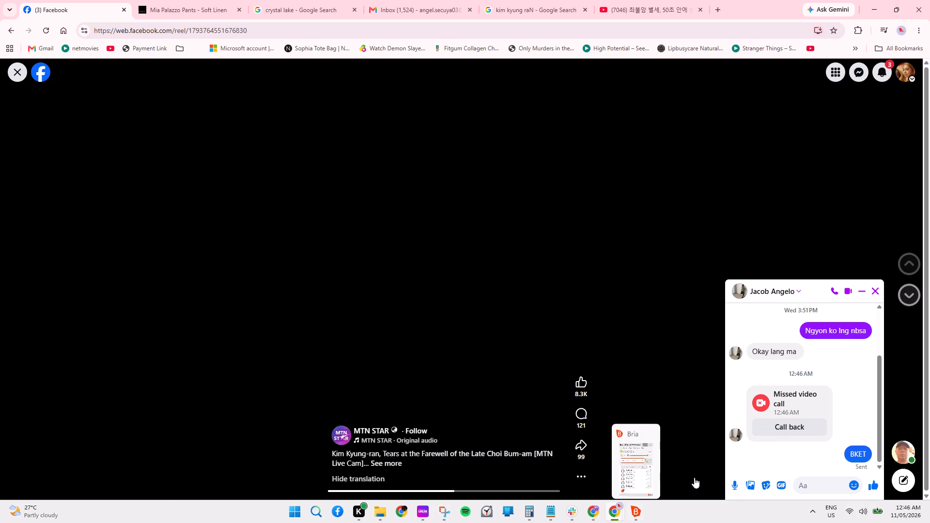
pyautogui.click(819, 485)
pyautogui.click(768, 518)
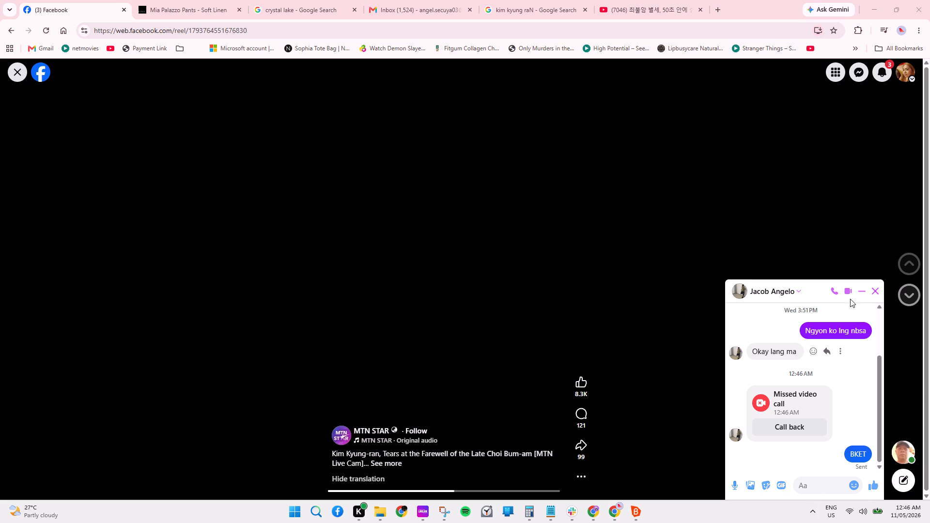
pyautogui.click(860, 293)
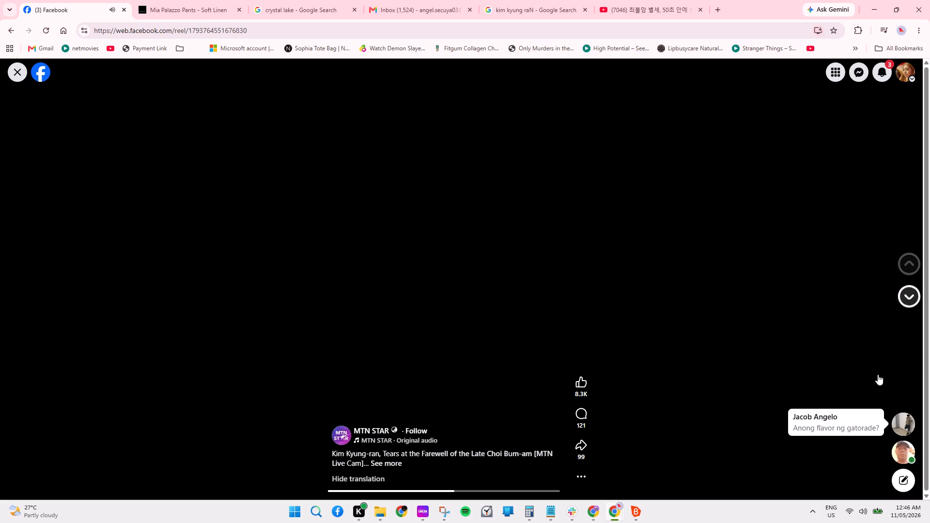
# Reopen the Messenger chat and answer the Gatorade flavor question with "YUNG BLUE".
pyautogui.click(899, 430)
pyautogui.click(809, 487)
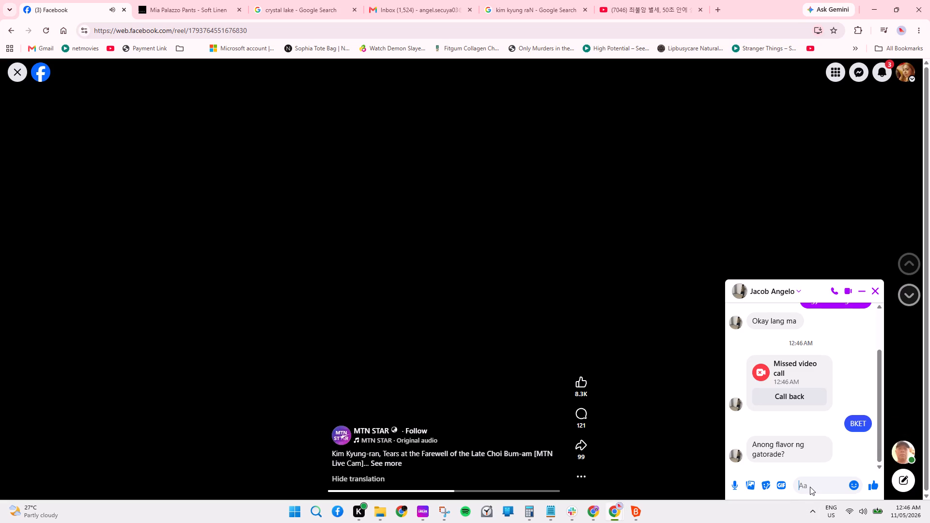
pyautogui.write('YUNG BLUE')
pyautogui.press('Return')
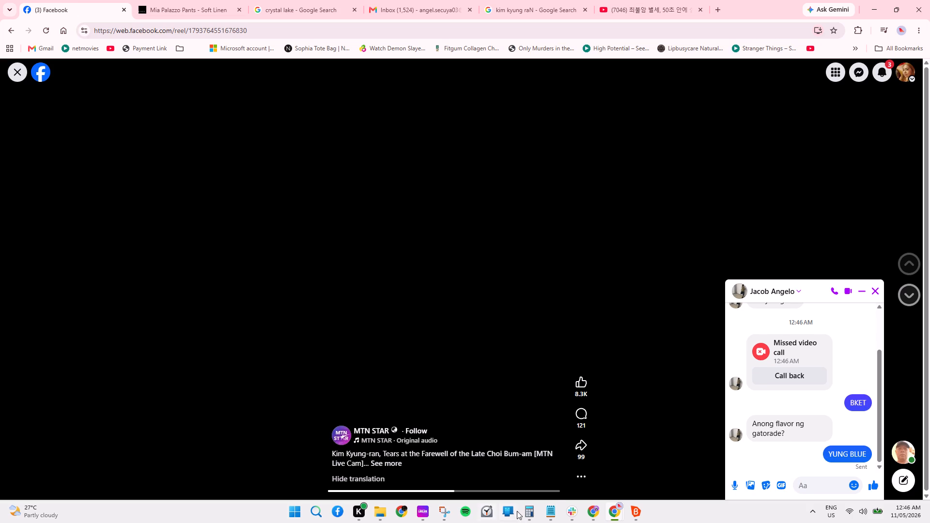
pyautogui.click(592, 513)
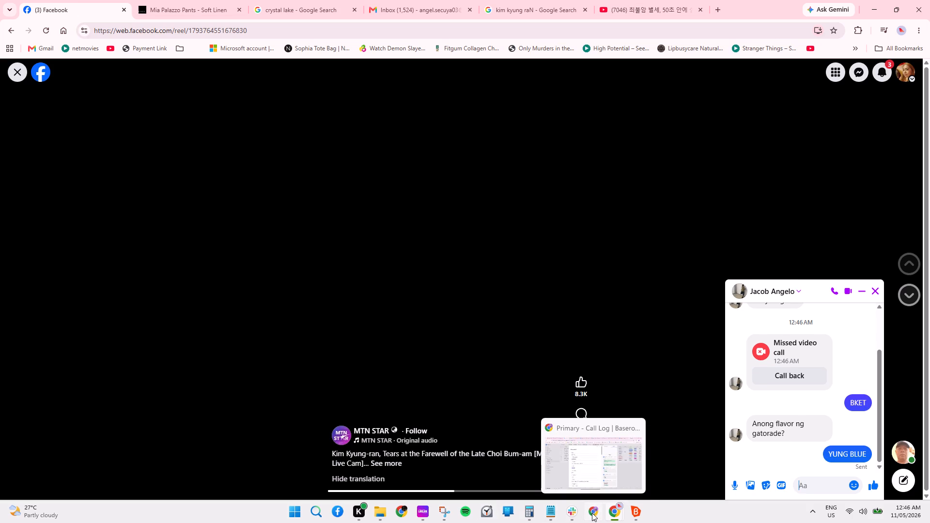
pyautogui.scroll(-2, 410, 295)
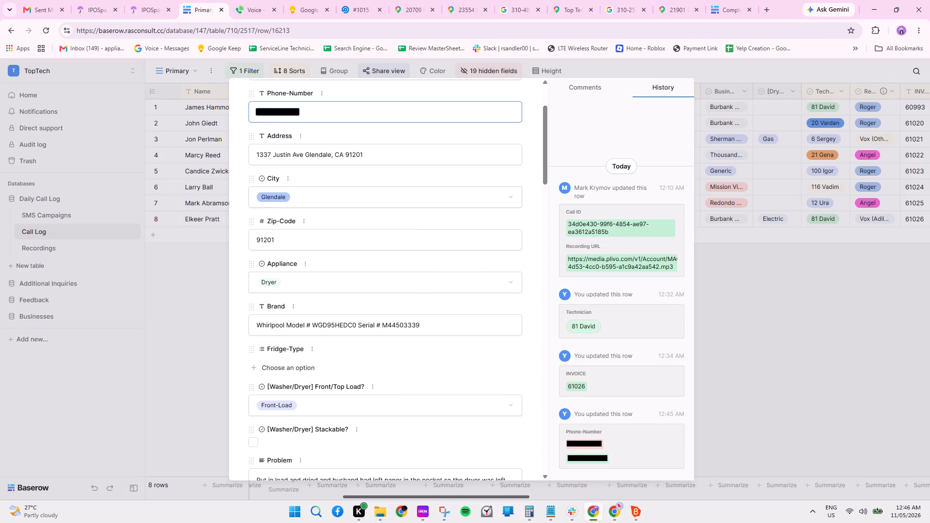
pyautogui.click(554, 515)
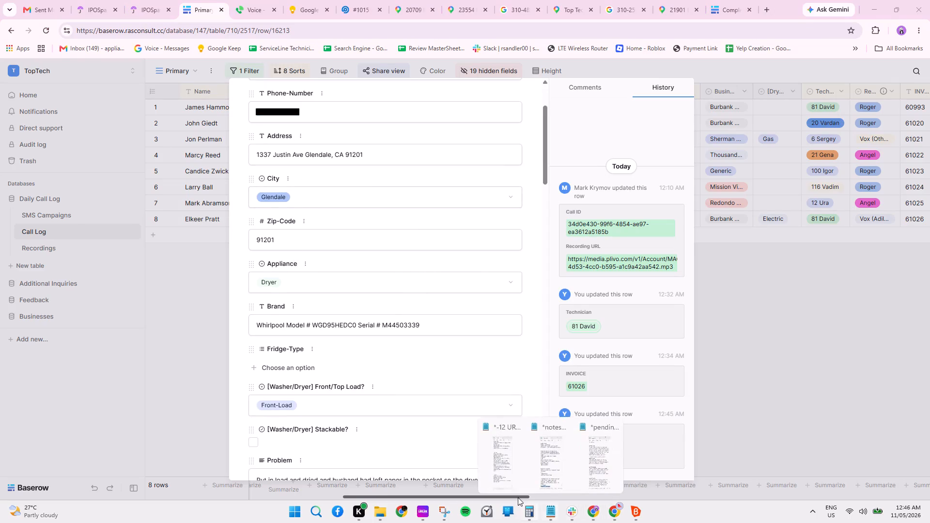
pyautogui.click(496, 471)
pyautogui.scroll(-2, 390, 353)
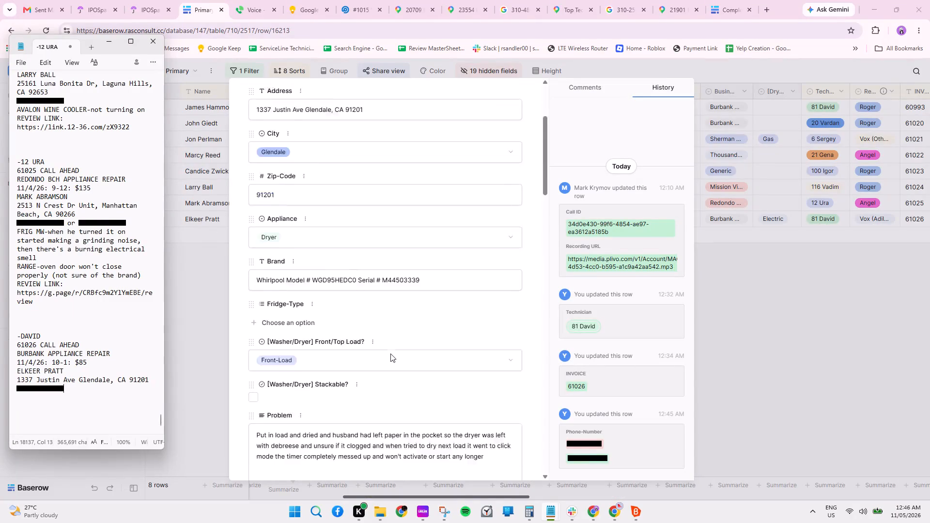
pyautogui.scroll(-2, 390, 354)
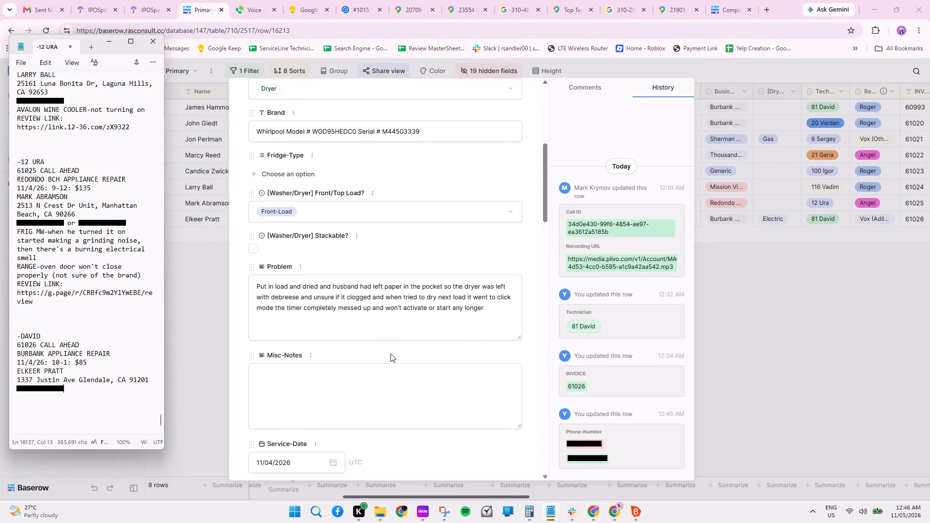
pyautogui.click(29, 399)
pyautogui.write('WPOOO')
pyautogui.press('BackSpace')
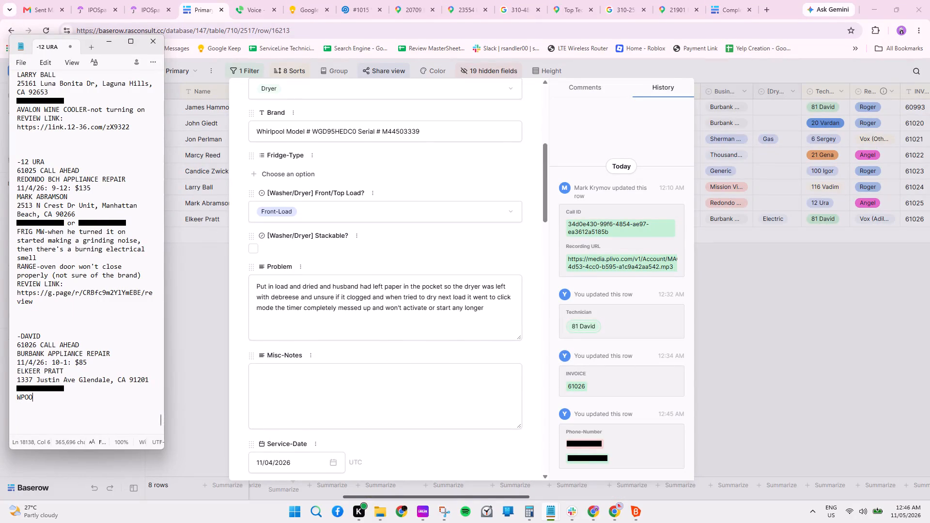
pyautogui.write('L DRYER')
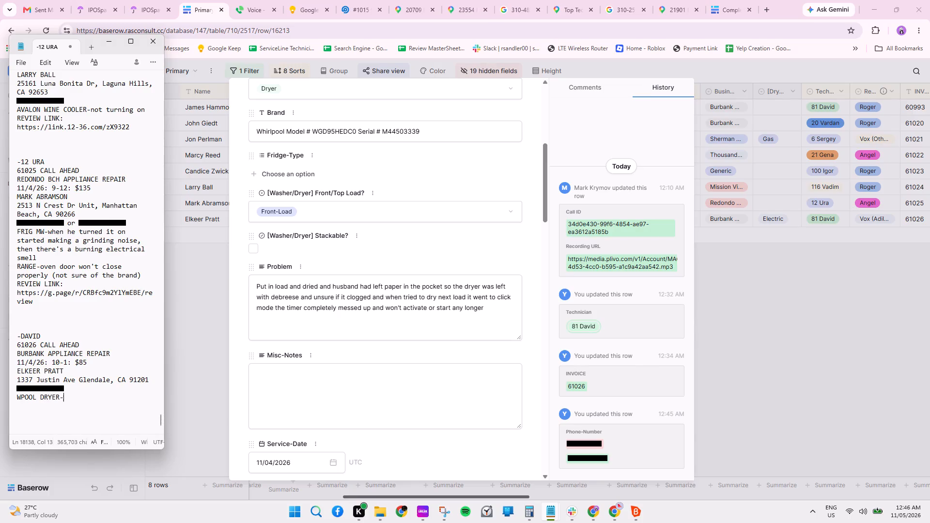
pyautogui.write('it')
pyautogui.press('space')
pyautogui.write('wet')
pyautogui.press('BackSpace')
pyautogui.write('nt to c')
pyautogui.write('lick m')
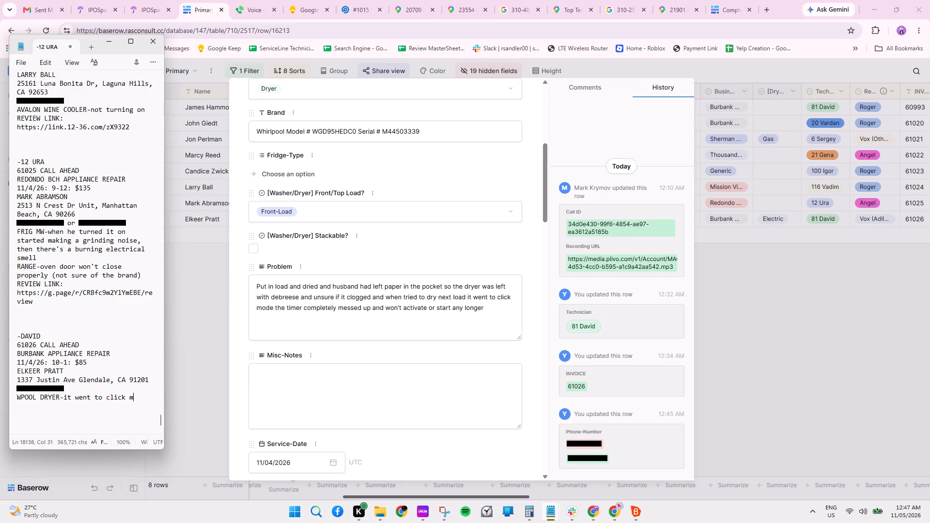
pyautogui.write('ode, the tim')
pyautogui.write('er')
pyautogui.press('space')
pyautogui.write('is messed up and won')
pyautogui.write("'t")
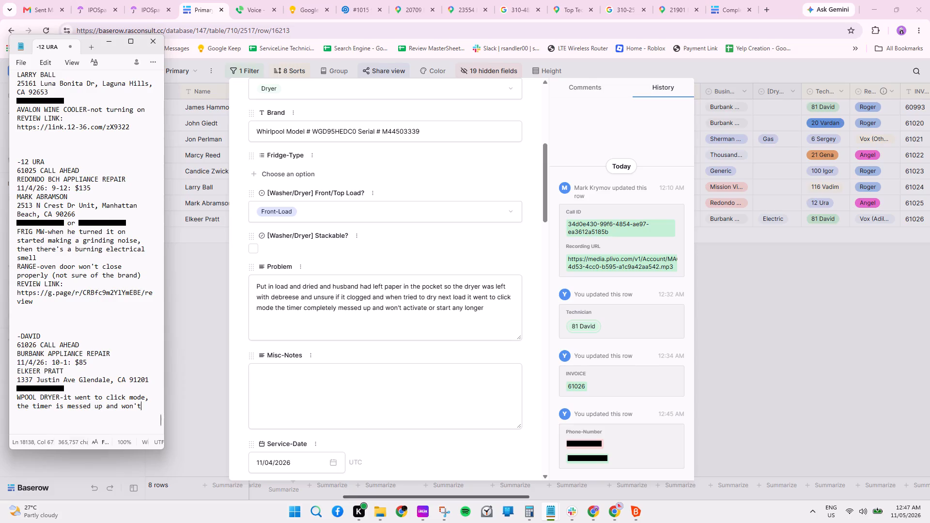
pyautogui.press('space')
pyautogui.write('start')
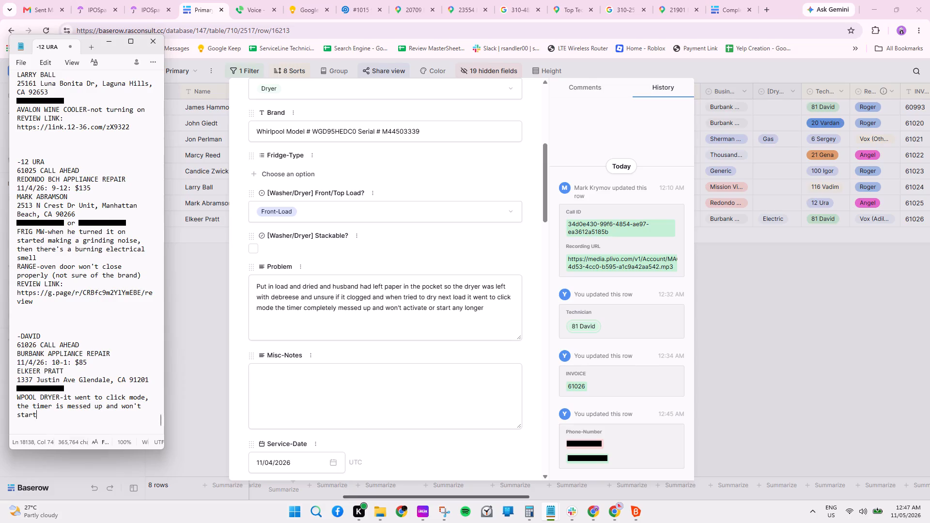
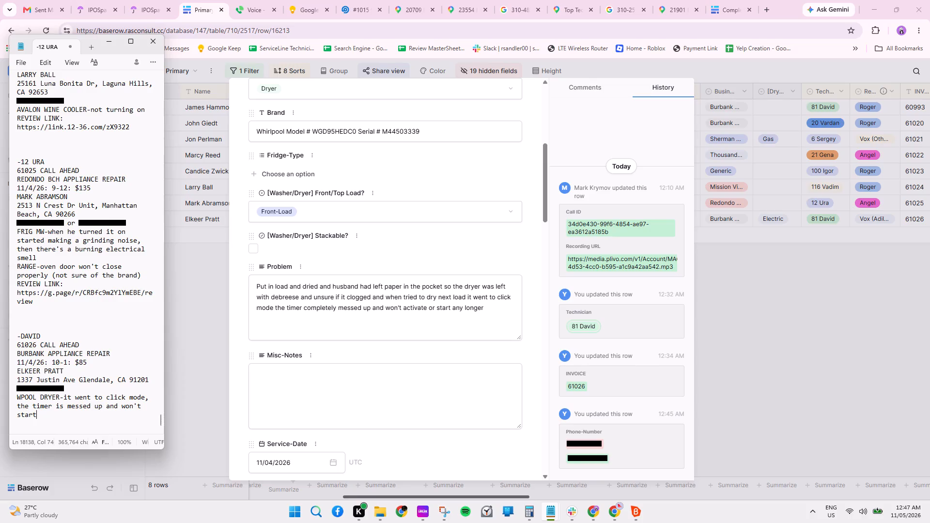
pyautogui.click(56, 415)
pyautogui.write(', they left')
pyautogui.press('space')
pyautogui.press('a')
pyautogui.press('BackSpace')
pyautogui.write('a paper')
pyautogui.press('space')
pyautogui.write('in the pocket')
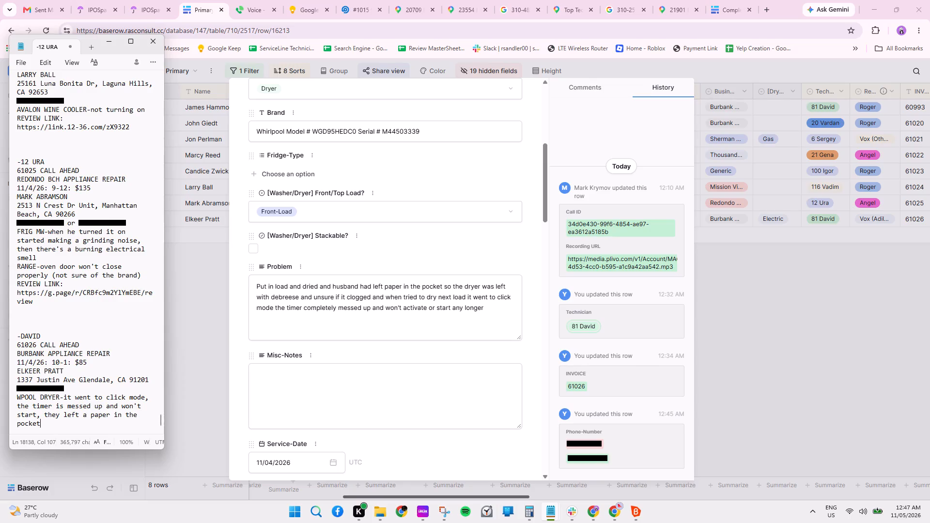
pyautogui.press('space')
pyautogui.write('dr')
pyautogui.write('ied a')
pyautogui.press('space')
pyautogui.write('load')
pyautogui.click(42, 426)
pyautogui.press('space')
pyautogui.write('and')
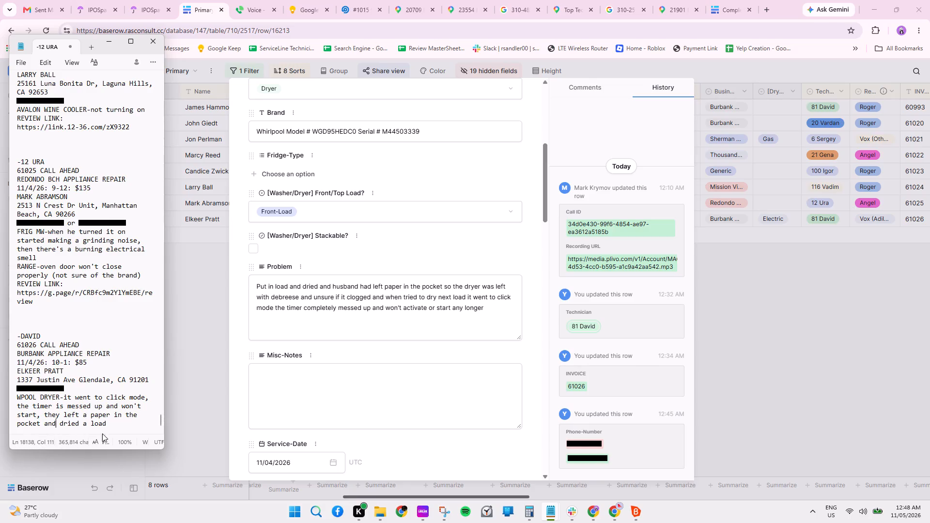
pyautogui.click(128, 424)
pyautogui.press('Return')
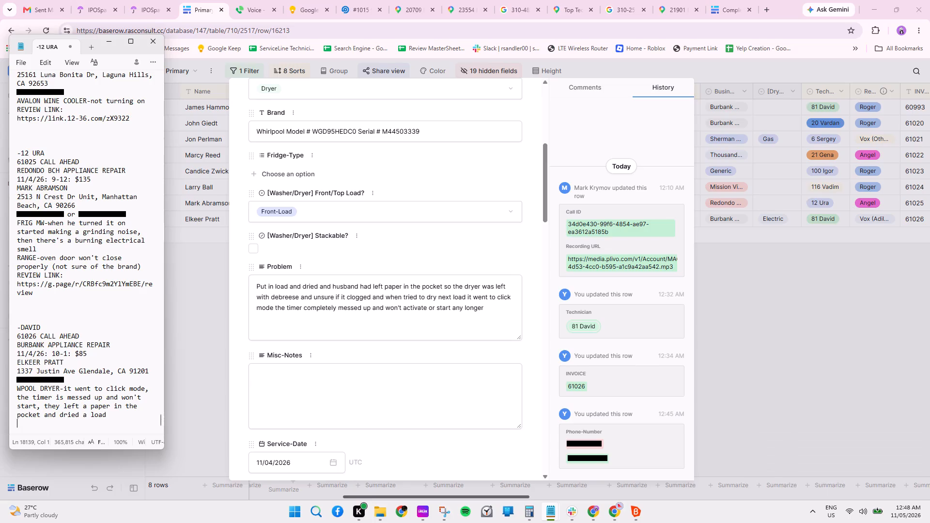
pyautogui.scroll(3, 104, 233)
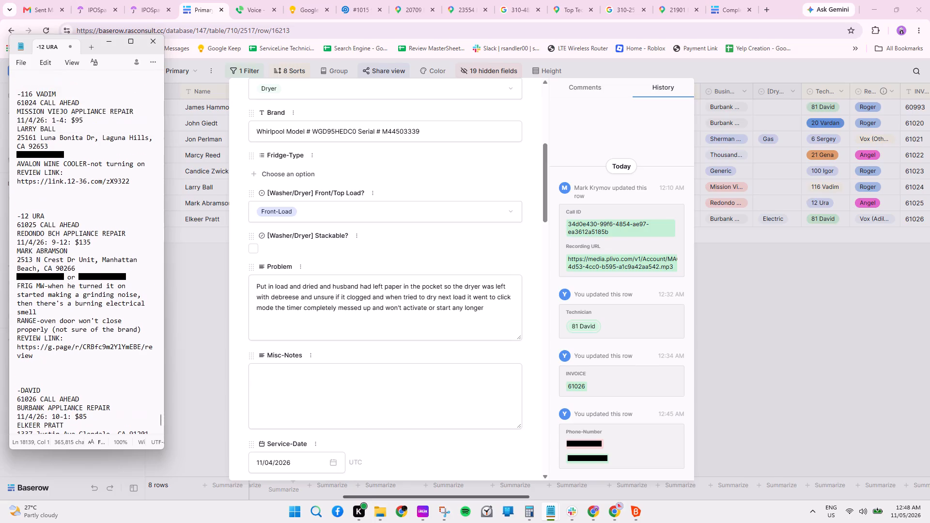
pyautogui.scroll(8, 104, 233)
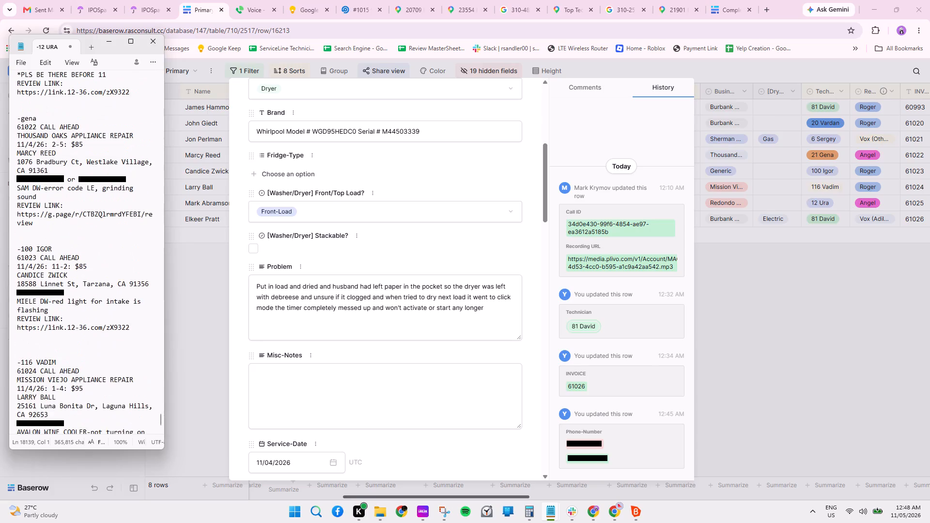
pyautogui.scroll(10, 104, 233)
pyautogui.tripleClick(34, 206)
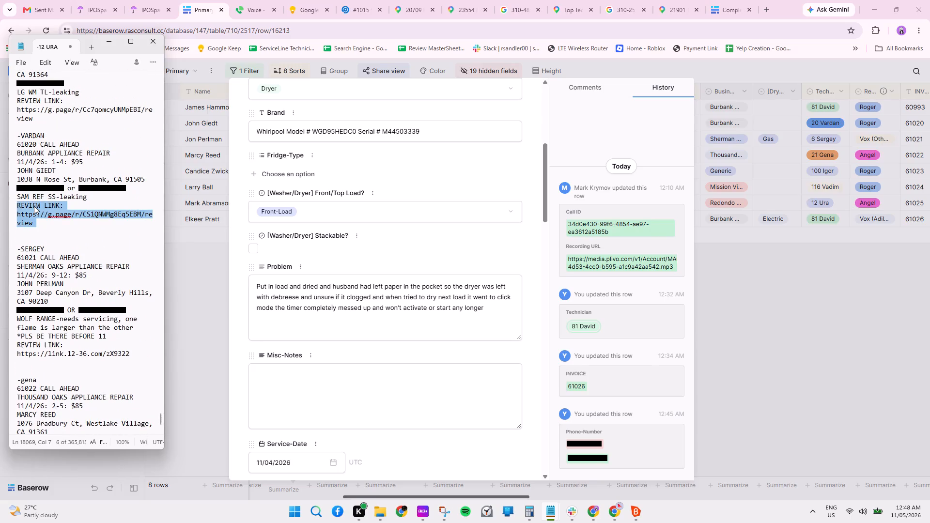
pyautogui.hotkey('ctrl', 'c')
pyautogui.scroll(-15, 113, 292)
pyautogui.scroll(-4, 60, 348)
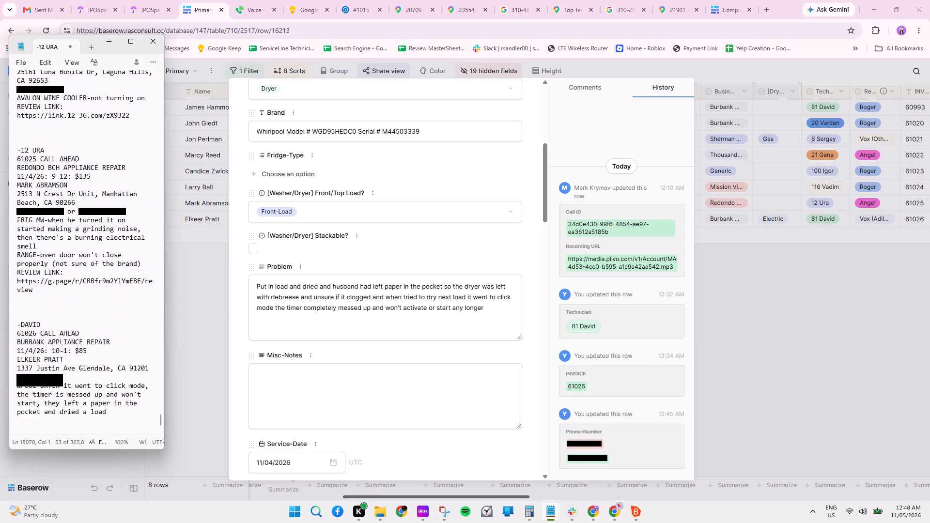
pyautogui.click(29, 266)
pyautogui.hotkey('ctrl', 'v')
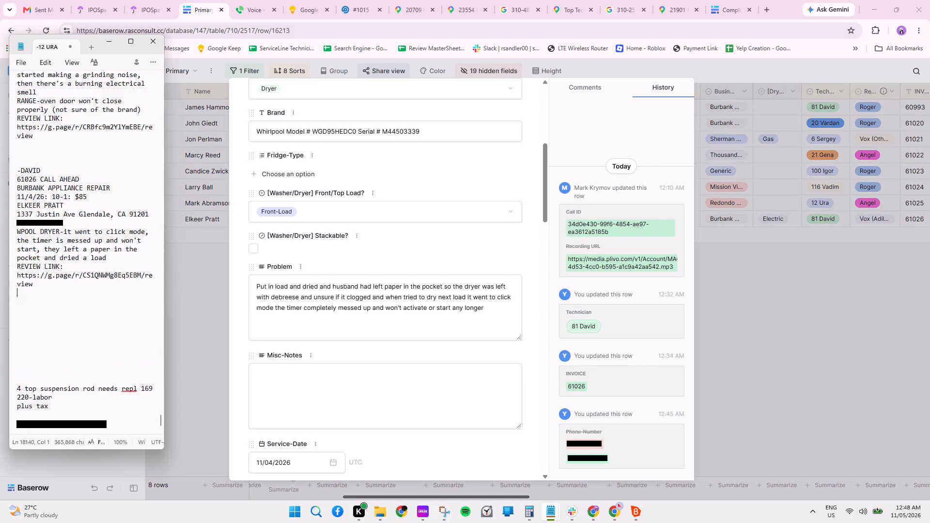
pyautogui.moveTo(62, 291); pyautogui.dragTo(13, 177)
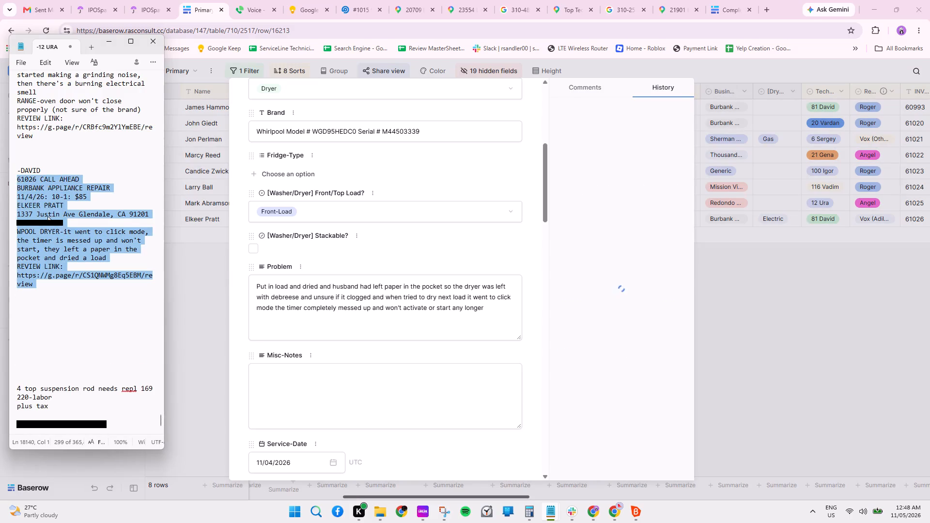
# Copy the 61026 job details from Notepad, check Sergey's latest reply in Google Voice and open David's conversation.
pyautogui.hotkey('ctrl', 'c')
pyautogui.click(251, 8)
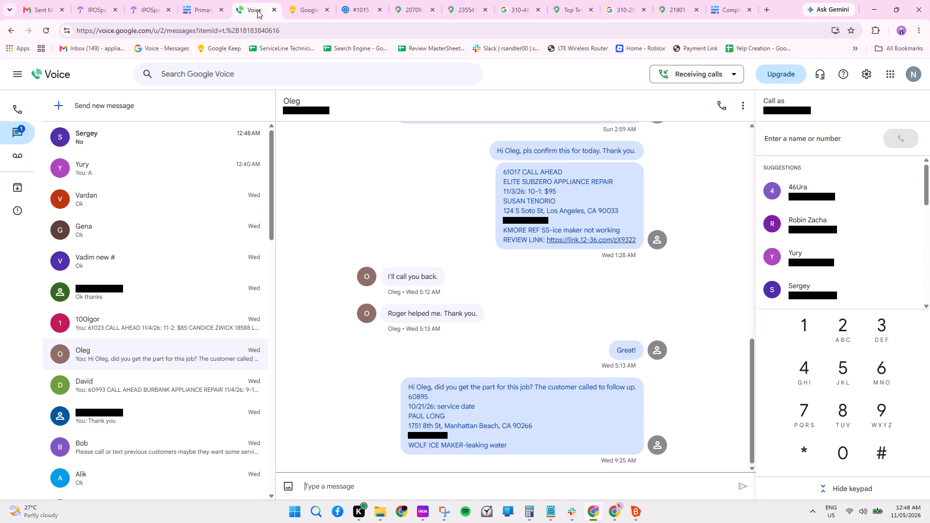
pyautogui.click(133, 138)
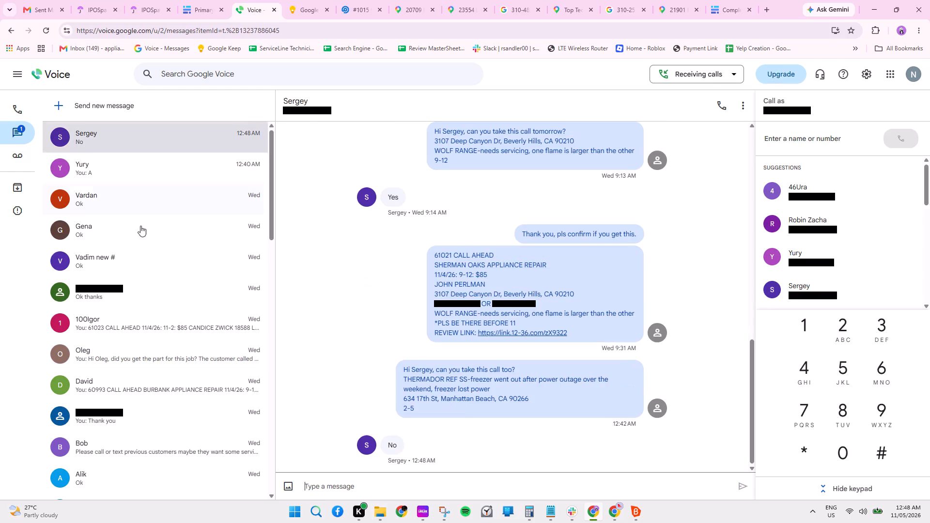
pyautogui.click(112, 387)
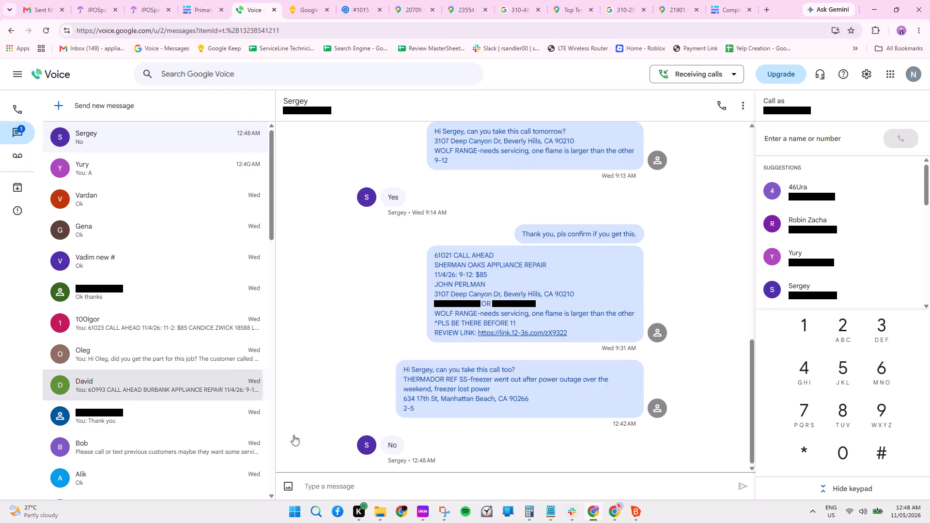
# Switch to the Facebook window, decline the incoming audio call and dismiss its notification.
pyautogui.click(611, 516)
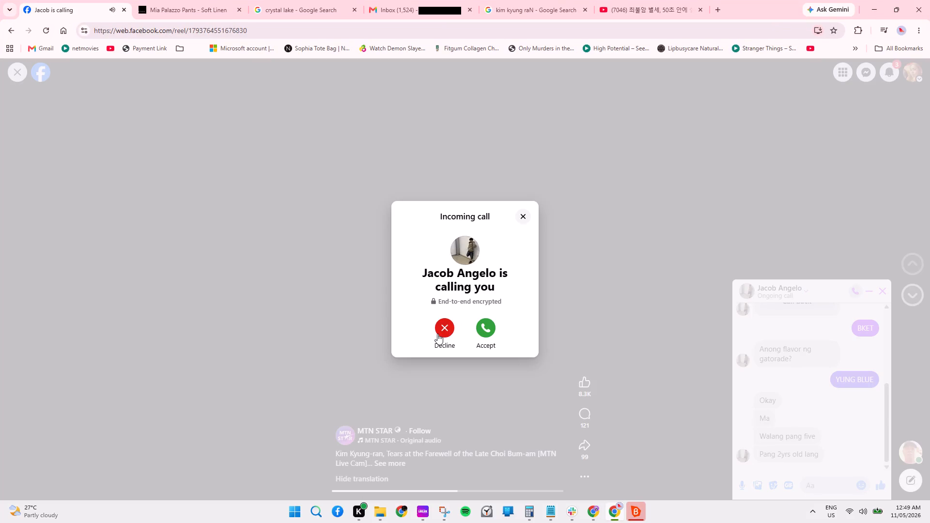
pyautogui.click(437, 334)
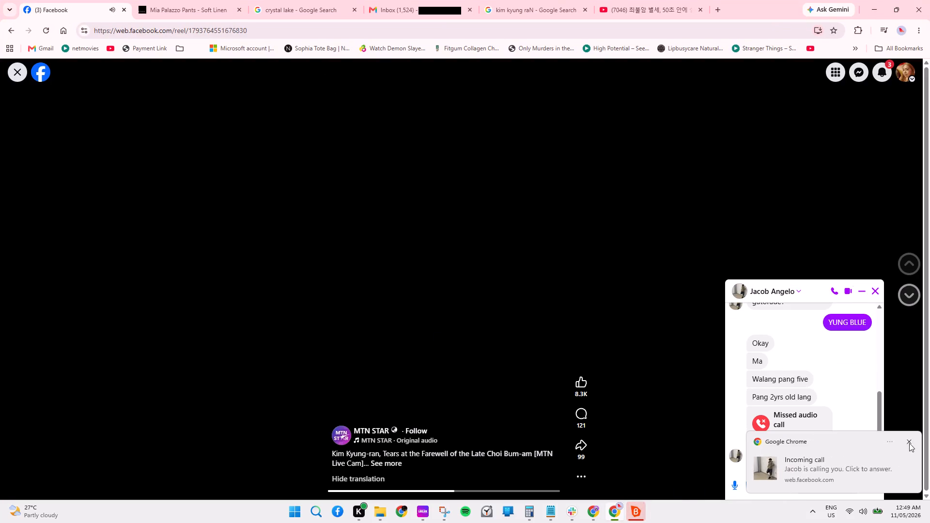
pyautogui.click(910, 443)
# Answer the incoming Bria call.
pyautogui.click(808, 483)
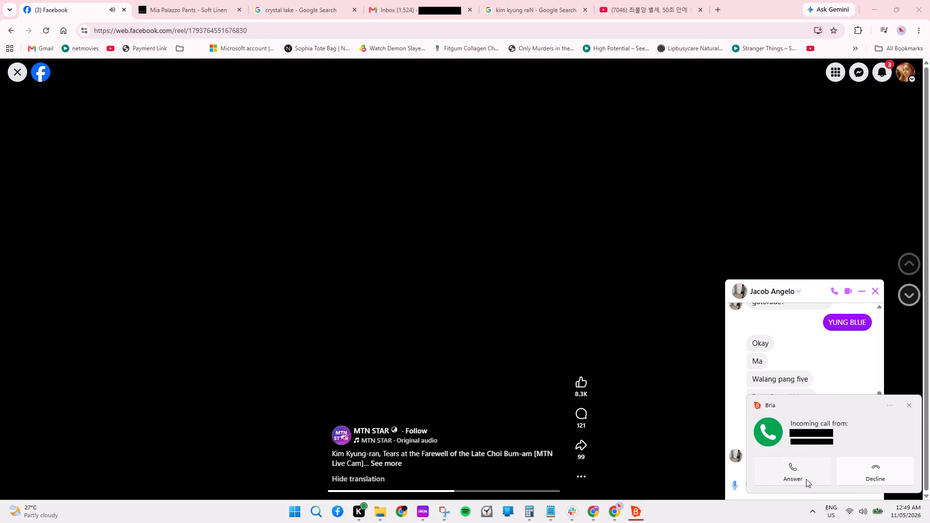
pyautogui.click(805, 477)
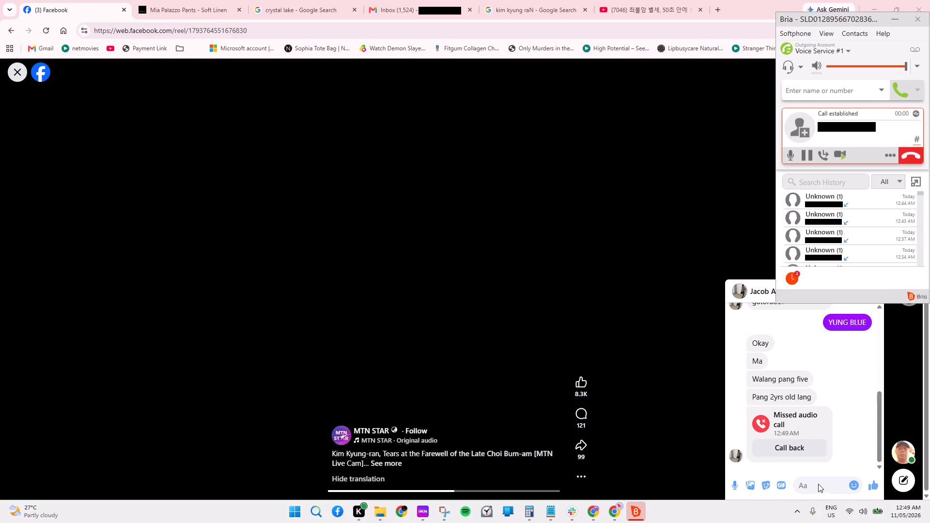
# Send "kht yung adult" in the open Facebook chat.
pyautogui.click(814, 488)
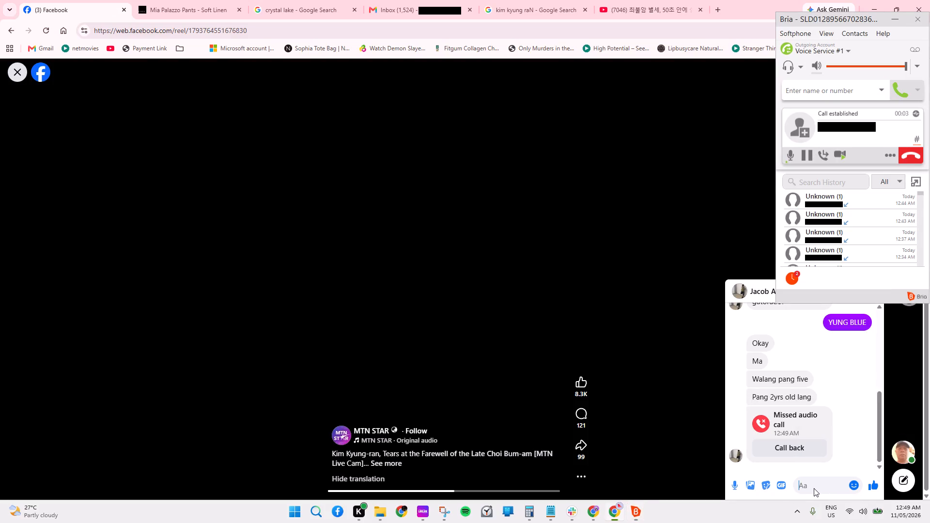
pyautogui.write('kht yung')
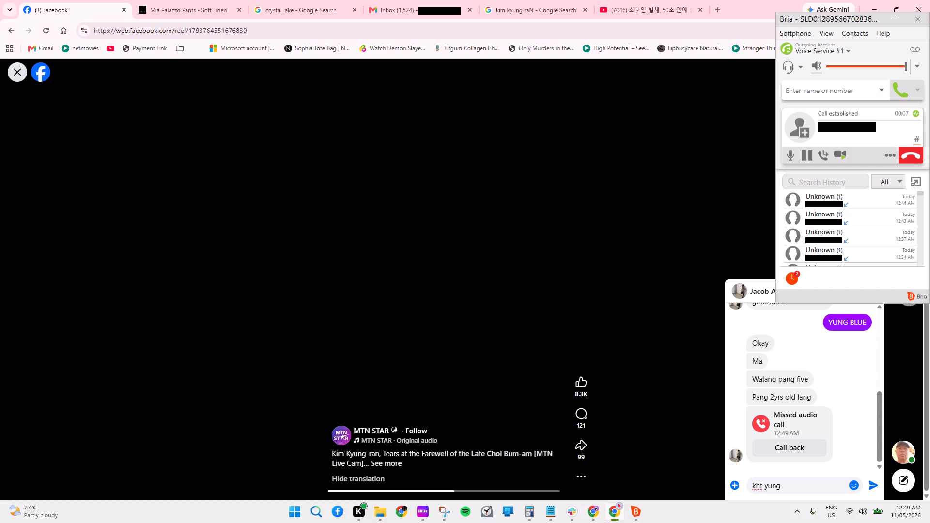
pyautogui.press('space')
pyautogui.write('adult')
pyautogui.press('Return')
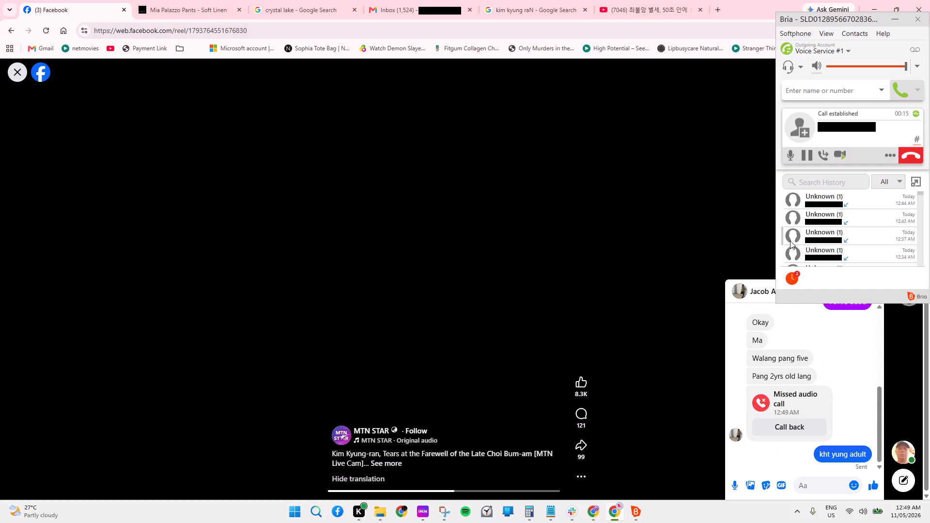
# End the Bria call.
pyautogui.click(910, 159)
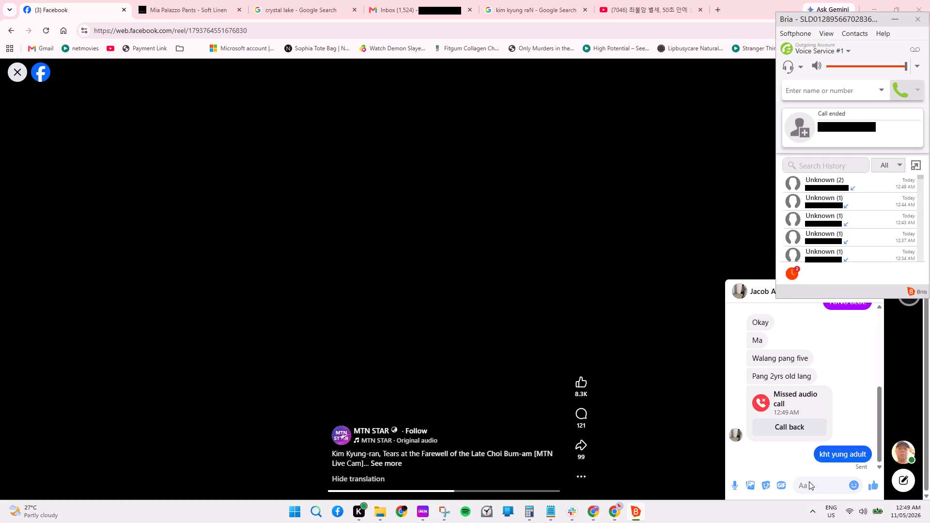
# Send "oo llgya lng nman s noo" and "yung sukat lng pinagiba nyan" as two messages in the Facebook chat.
pyautogui.click(814, 483)
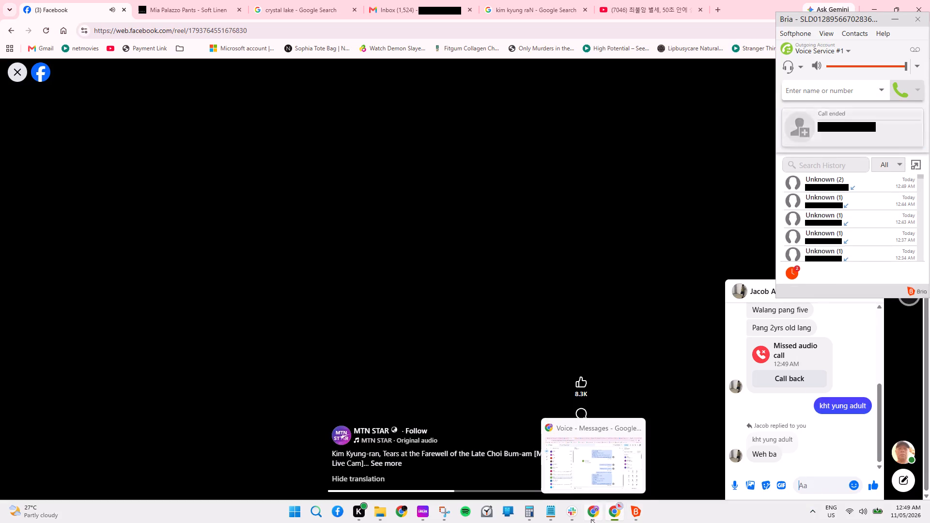
pyautogui.click(819, 486)
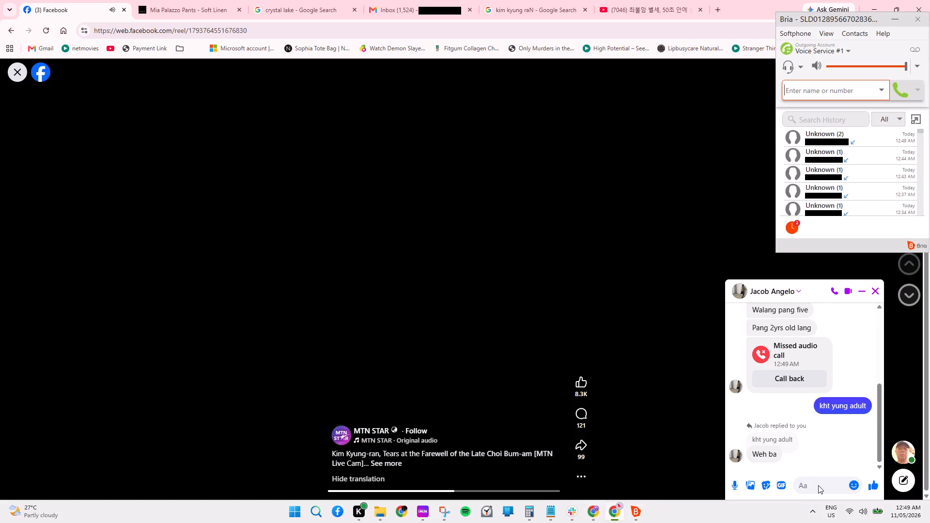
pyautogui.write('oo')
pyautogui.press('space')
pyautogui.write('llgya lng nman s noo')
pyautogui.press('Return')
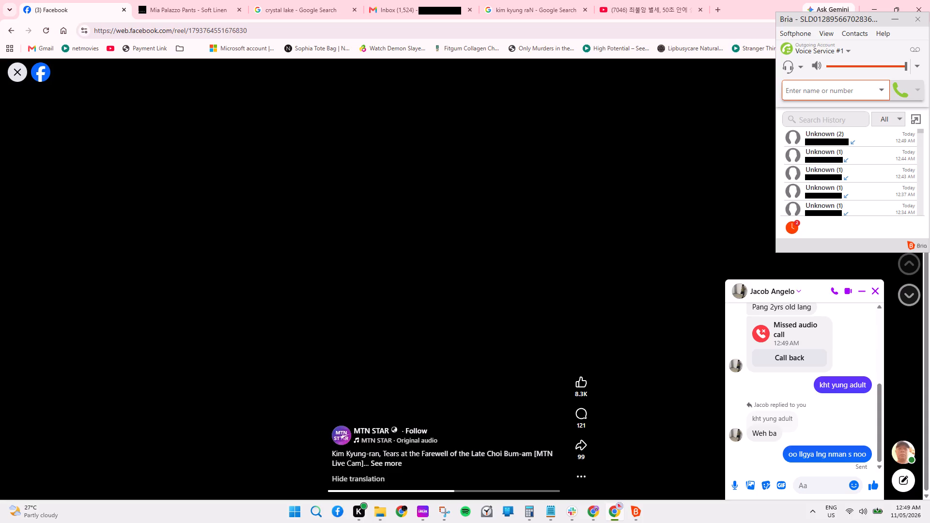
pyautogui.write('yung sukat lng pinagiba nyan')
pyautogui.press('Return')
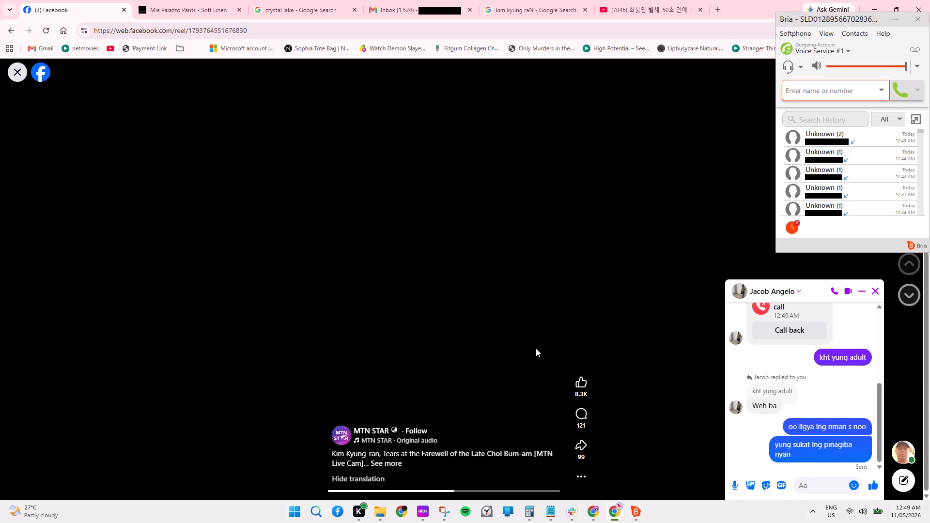
# Return to Google Voice and send David "Hi David, here's additional call for today. Please confirm. Thanks".
pyautogui.click(592, 511)
pyautogui.click(436, 479)
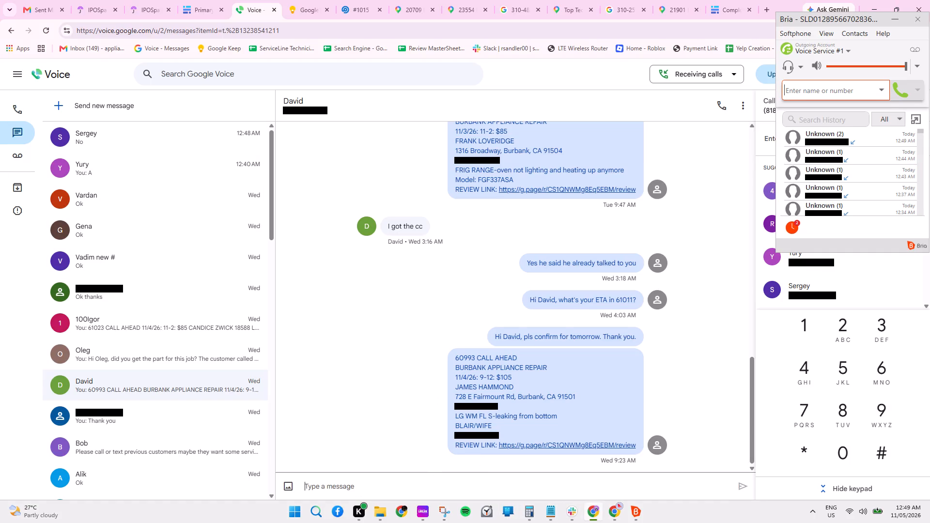
pyautogui.click(426, 488)
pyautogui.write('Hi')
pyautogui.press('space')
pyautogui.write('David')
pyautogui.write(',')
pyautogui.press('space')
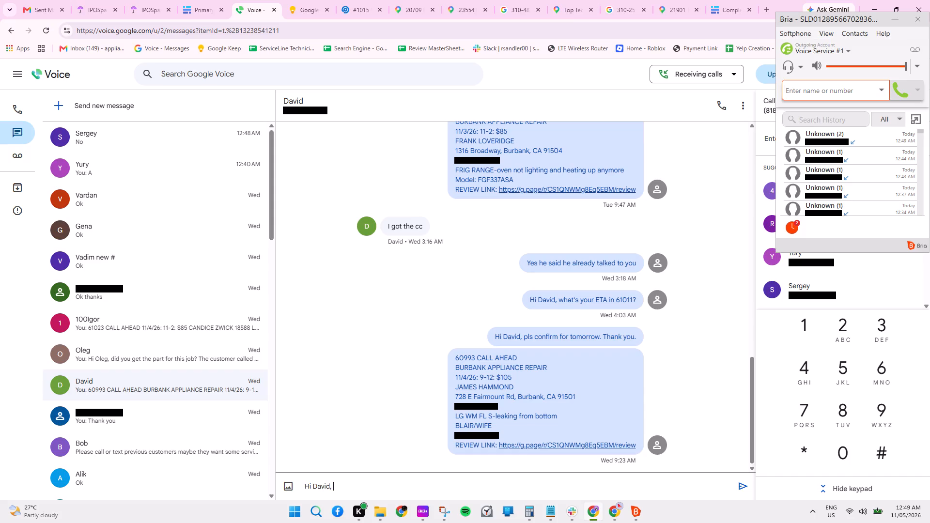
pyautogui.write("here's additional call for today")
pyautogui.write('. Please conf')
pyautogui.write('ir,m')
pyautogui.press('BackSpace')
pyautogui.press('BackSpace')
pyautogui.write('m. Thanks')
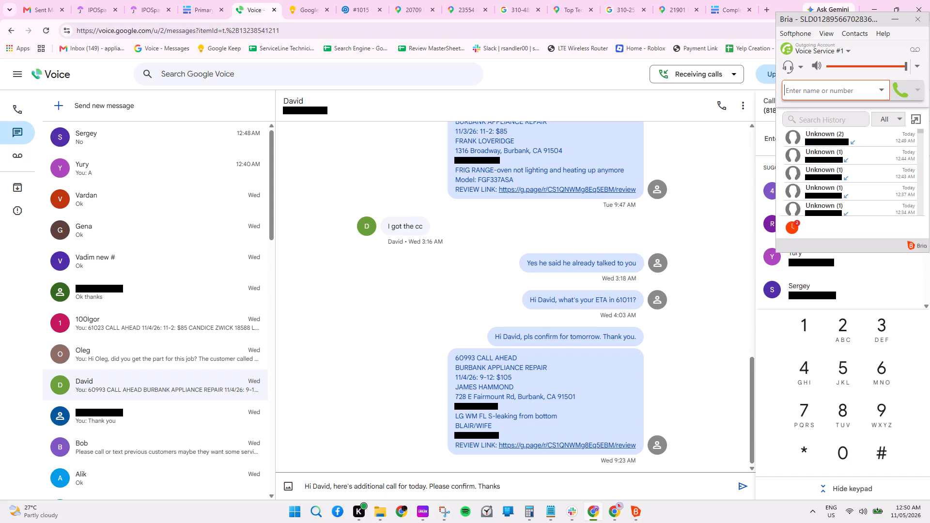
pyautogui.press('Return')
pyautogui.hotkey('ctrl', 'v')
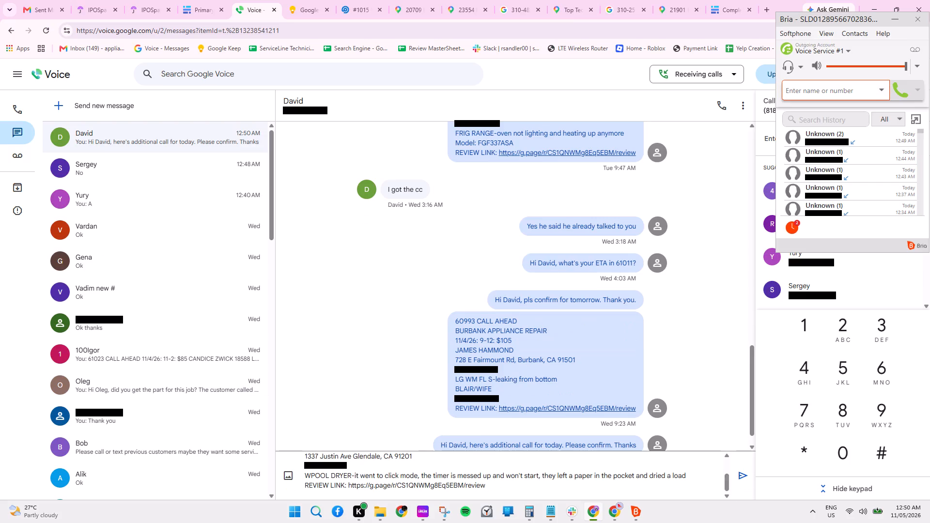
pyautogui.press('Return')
pyautogui.scroll(-7, 479, 347)
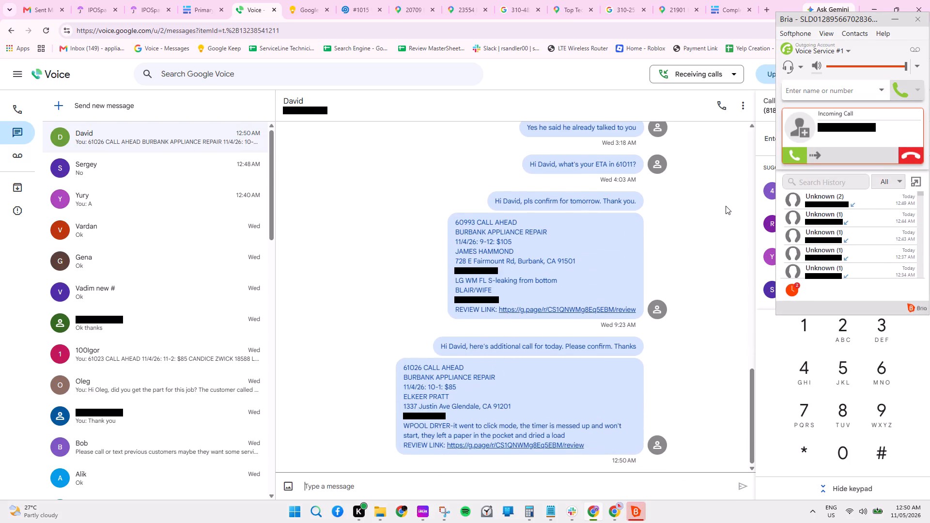
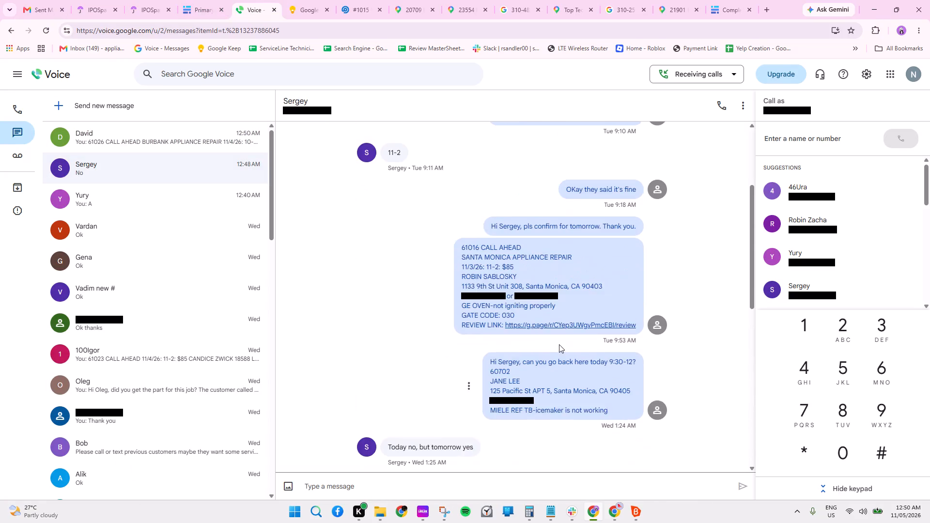
# Examine the earlier job messages and time slots in the Google Voice conversation with Sergey.
pyautogui.scroll(8, 555, 342)
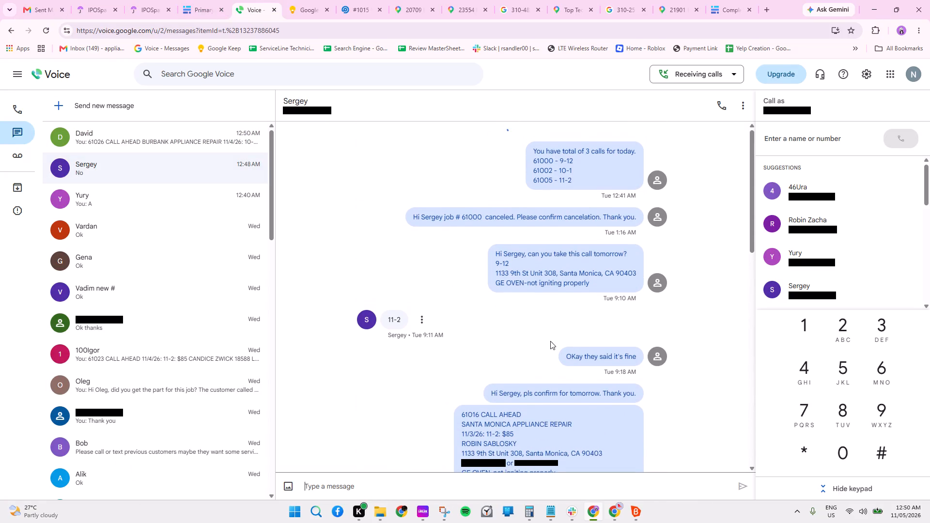
pyautogui.scroll(3, 541, 332)
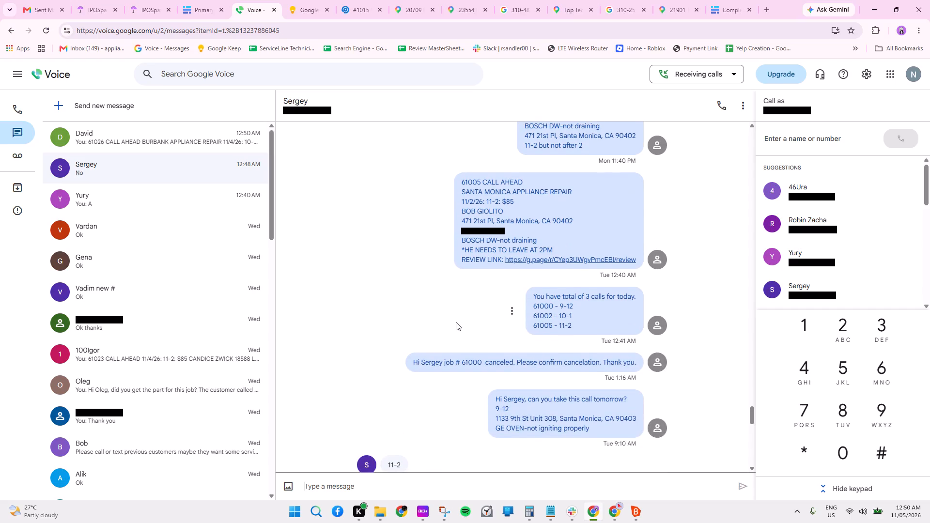
pyautogui.doubleClick(466, 180)
pyautogui.rightClick(467, 180)
pyautogui.click(513, 197)
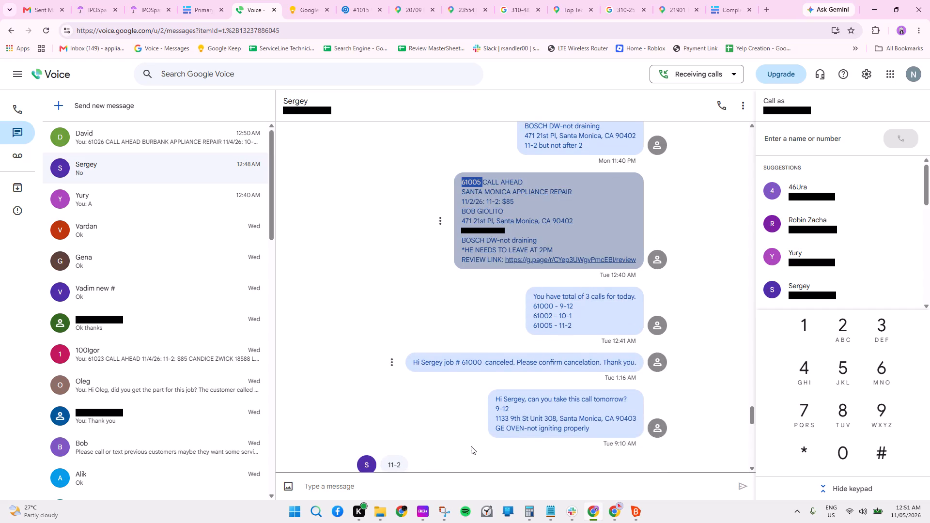
# Draft a message to Sergey: "Okay, by the way this customer is asking if you haver the parts for his bosch DWS".
pyautogui.click(457, 484)
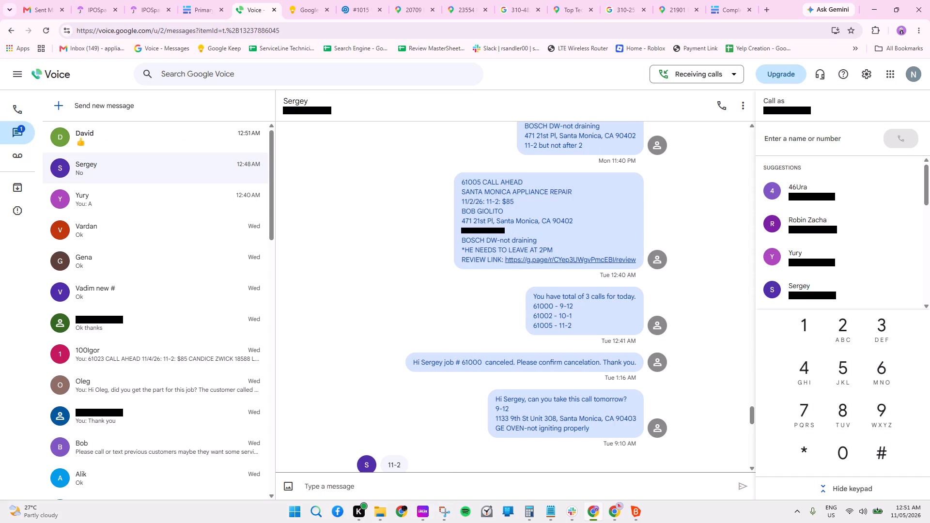
pyautogui.click(473, 482)
pyautogui.click(465, 487)
pyautogui.write('Okay, by the way')
pyautogui.press('space')
pyautogui.write('this cuys')
pyautogui.press('BackSpace')
pyautogui.press('BackSpace')
pyautogui.write('stomer is asking if you haver the parts')
pyautogui.press('space')
pyautogui.write('for his bosch DWS')
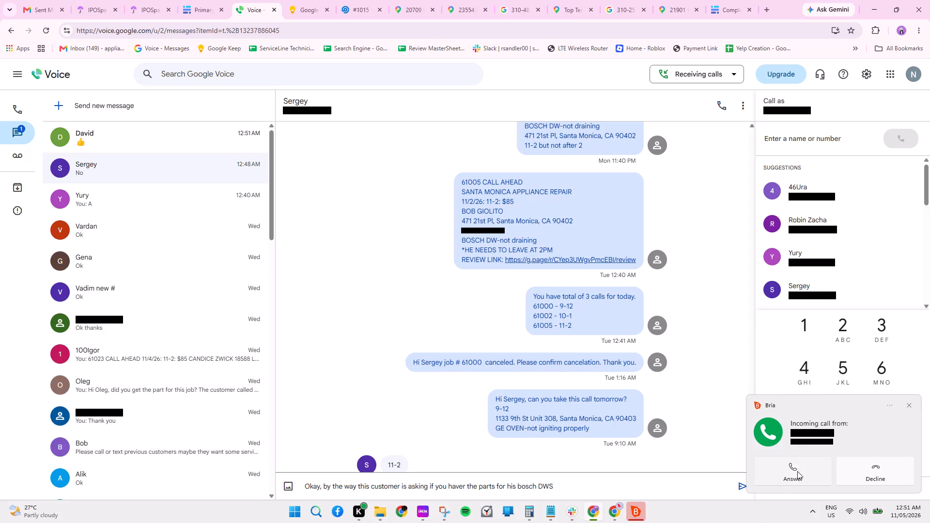
# Answer the incoming call in Bria.
pyautogui.click(797, 471)
# Correct the end of the draft message to Sergey in Google Voice so it reads "for his bosch DW".
pyautogui.click(658, 492)
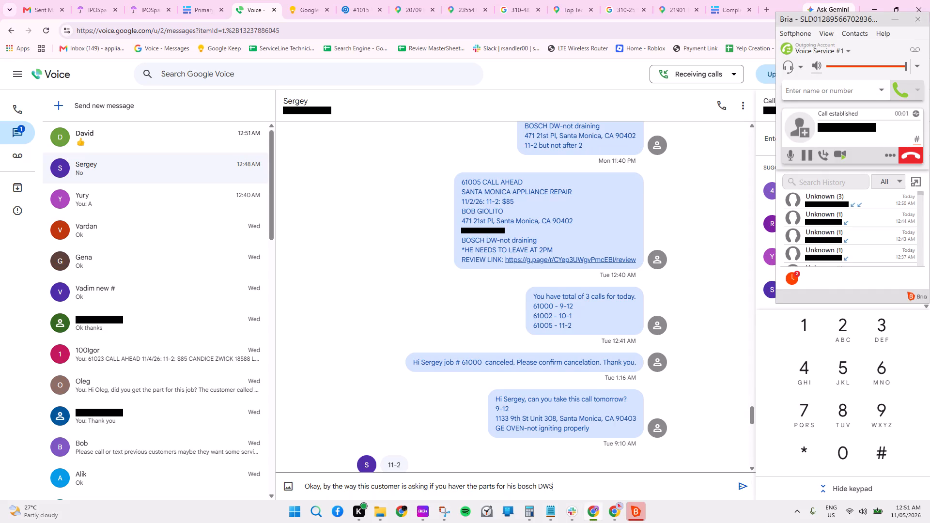
pyautogui.press('\\')
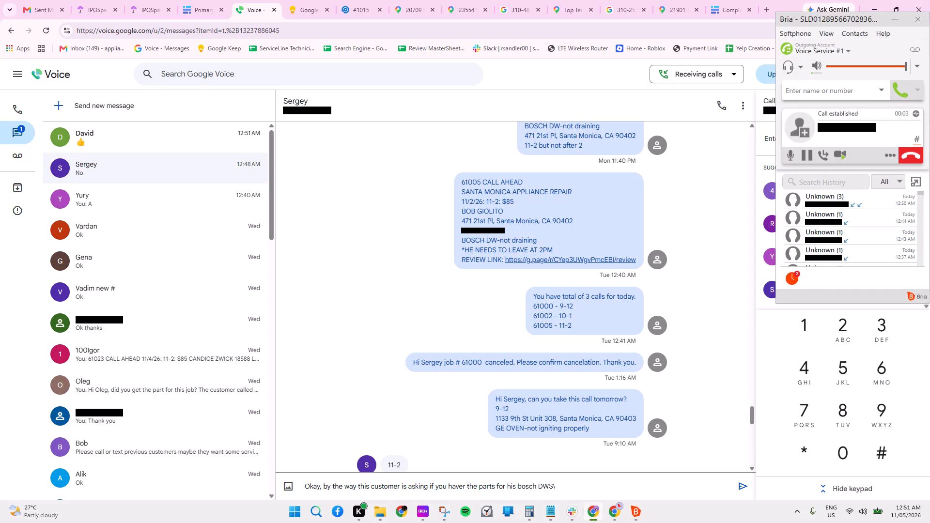
pyautogui.press('BackSpace')
pyautogui.press('BackSpace')
# End the active call in Bria.
pyautogui.click(904, 153)
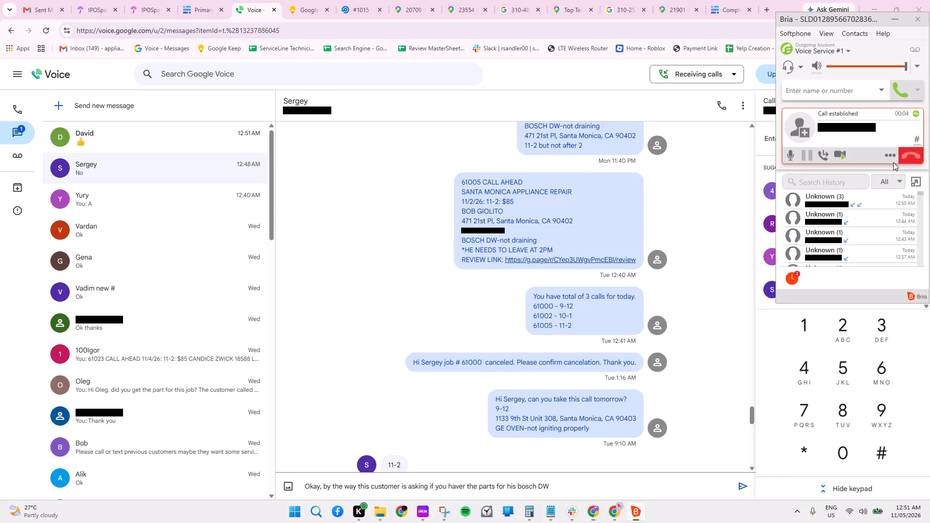